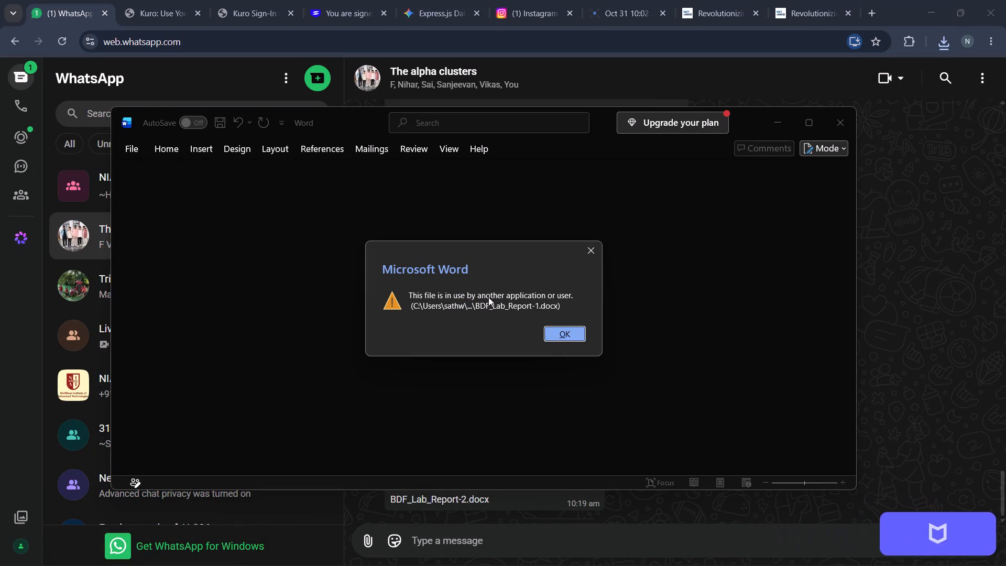
Dismiss the file-in-use notice for BDF_Lab_Report-1.docx and maximize the Word window.
click(561, 331)
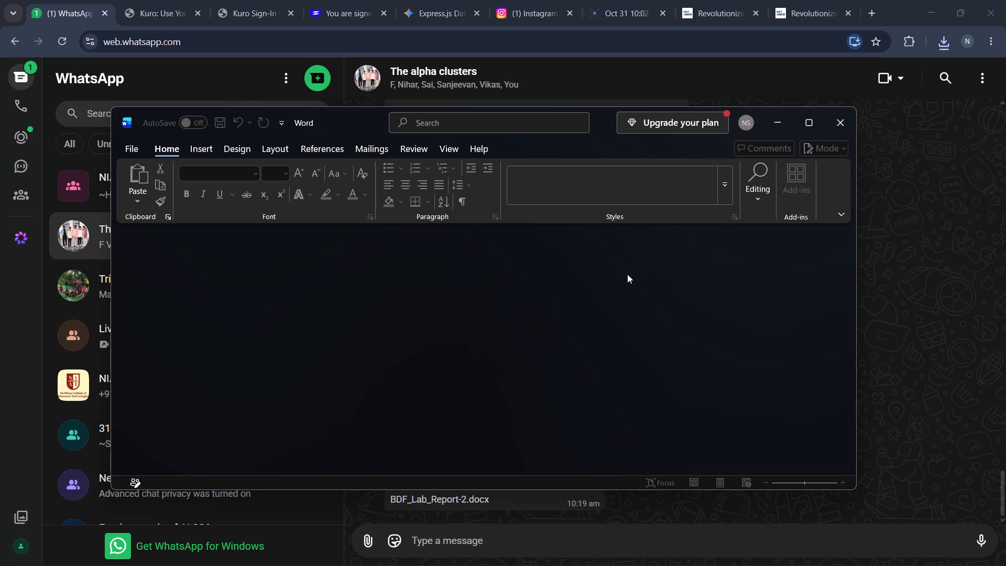
click(810, 120)
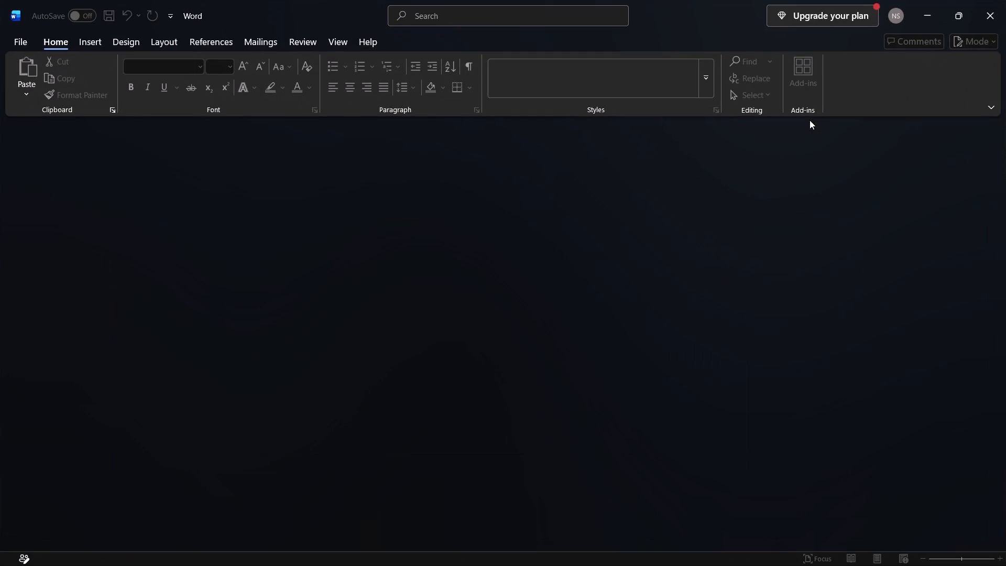
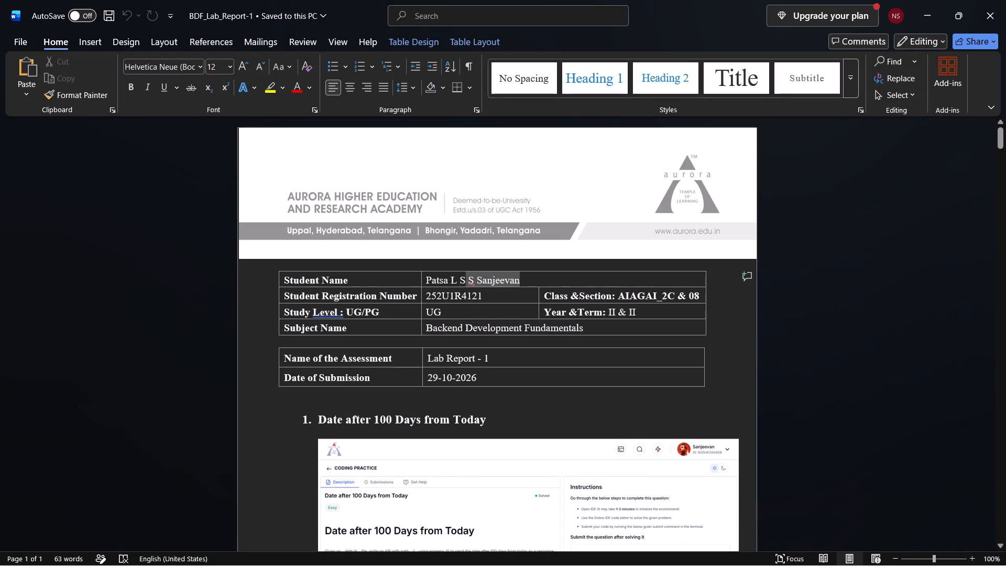
Clear the existing name from the Student Name row of the student details table.
drag(457, 276, 442, 277)
key(BackSpace)
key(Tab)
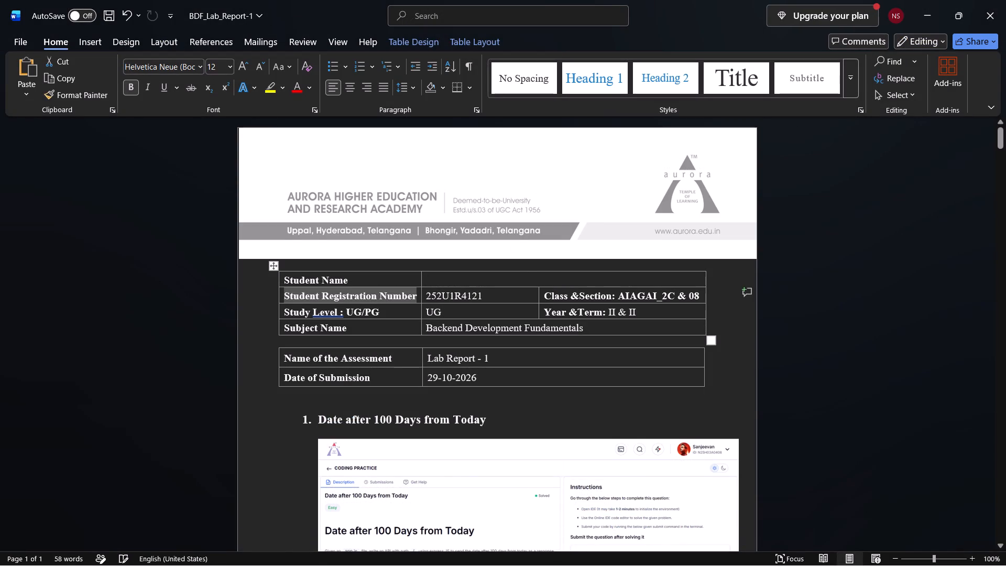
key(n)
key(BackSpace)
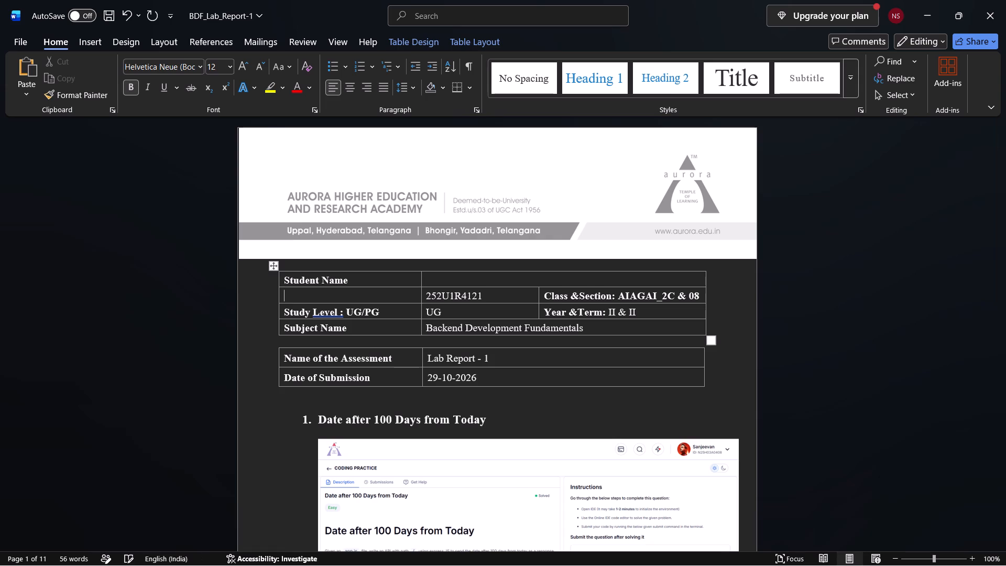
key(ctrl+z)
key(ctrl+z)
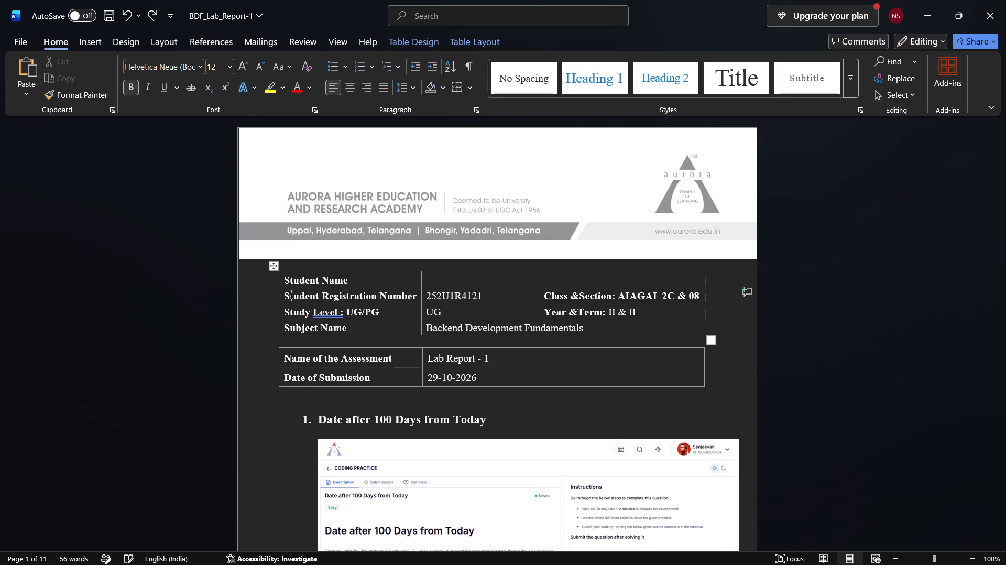
Enter the new student's name in capitals in the empty Student Name cell of the details table.
click(442, 277)
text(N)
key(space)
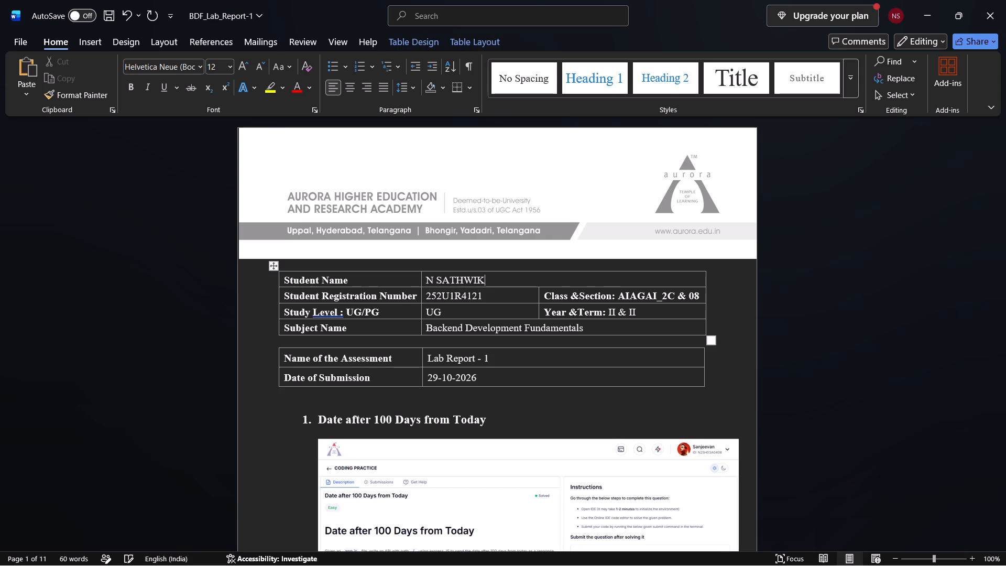
Replace the ending of the Student Registration Number with the new student's digits.
click(485, 293)
key(BackSpace)
Correct the ending of the student registration number in the student details table.
key(BackSpace)
key(BackSpace)
text(110)
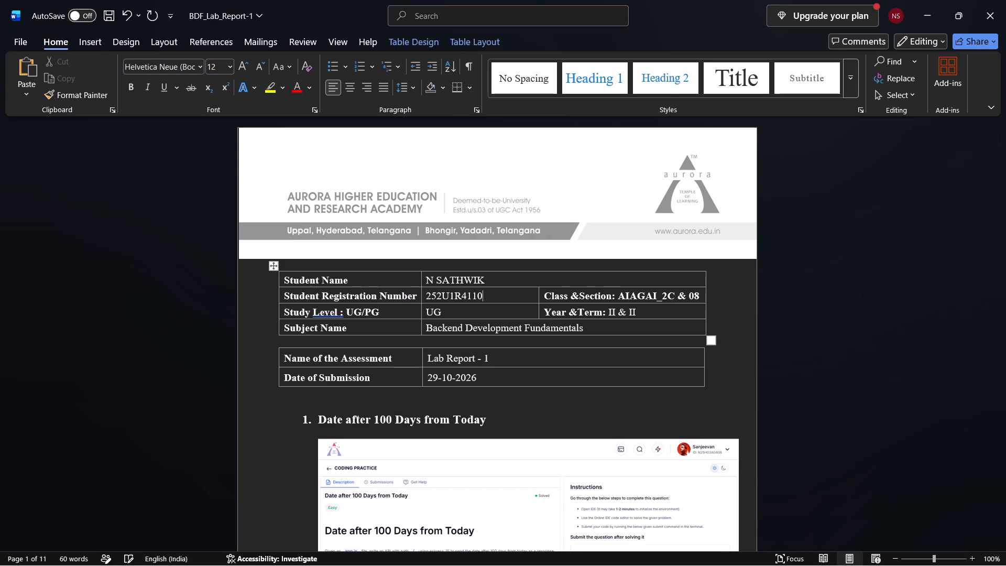
Change the day in the Date of Submission so the date reads 31-10-2026.
click(438, 377)
key(BackSpace)
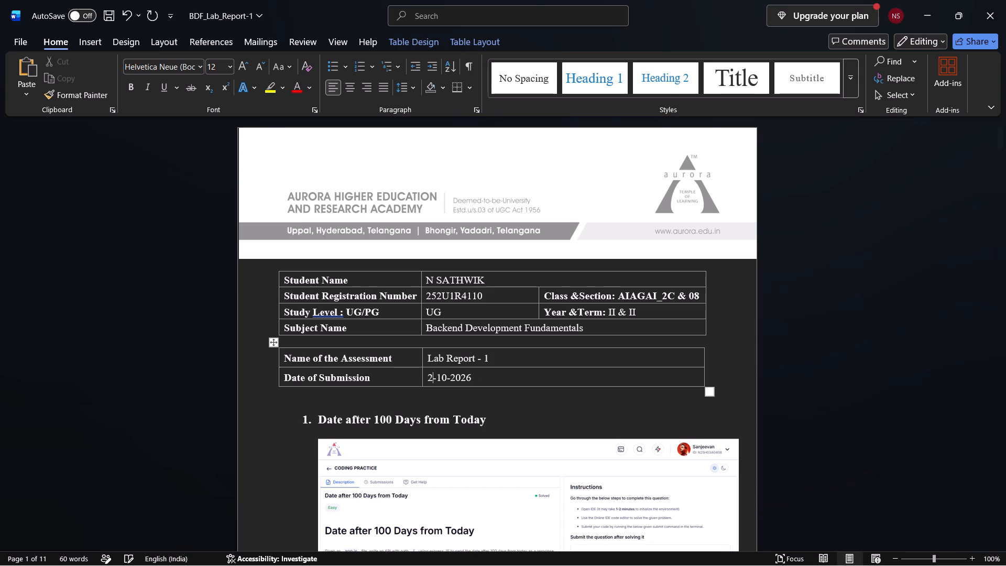
key(BackSpace)
text(30)
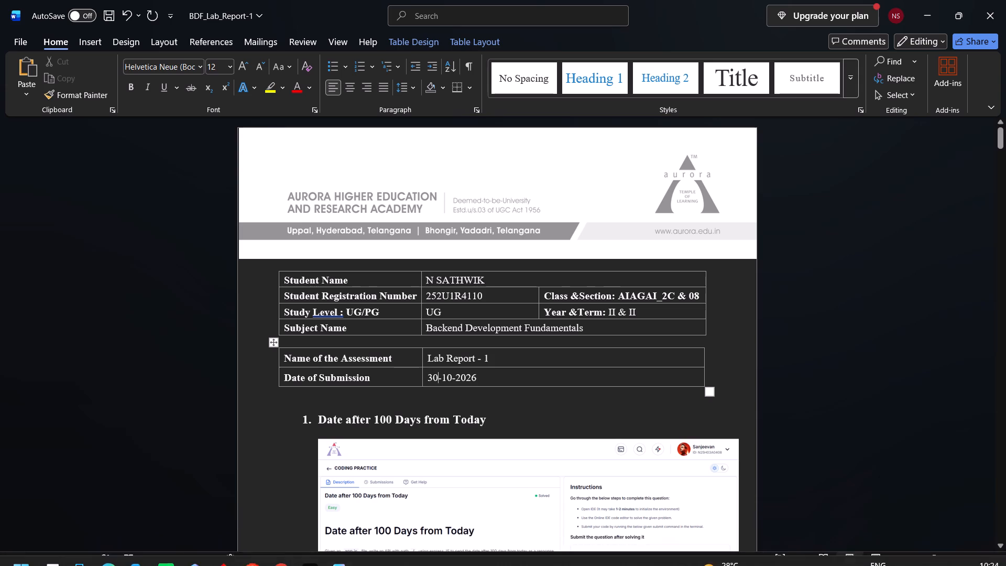
key(BackSpace)
key(1)
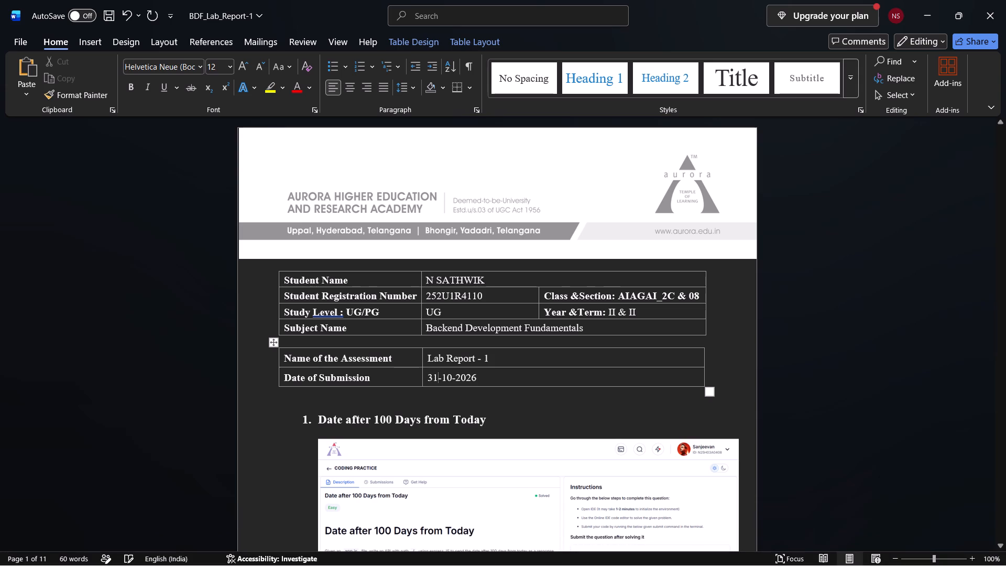
Open the available actions for the screenshot under the heading "Date after 100 Days from Today".
scroll(499, 423, down, 1)
drag(1004, 148, 1005, 155)
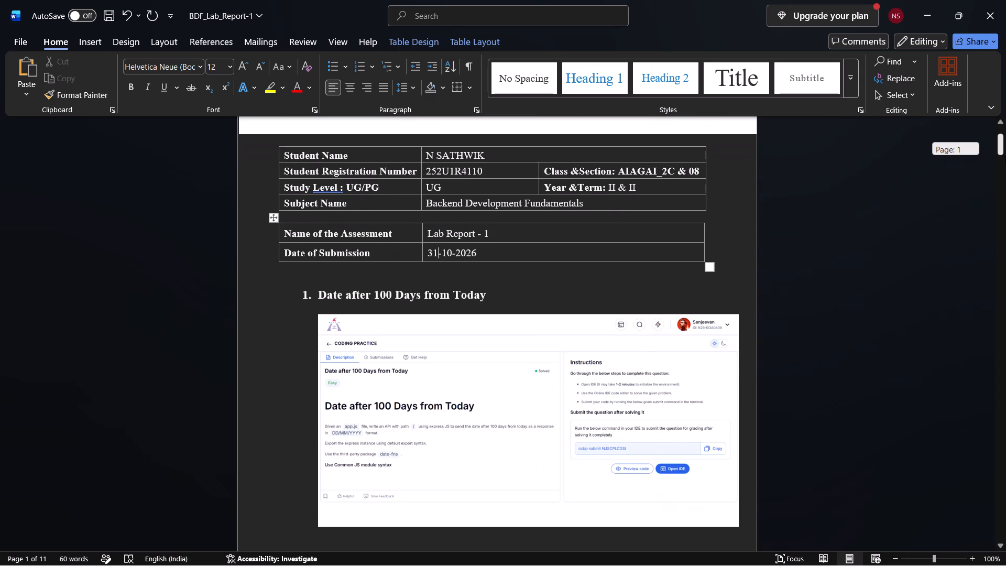
drag(1005, 155, 1005, 162)
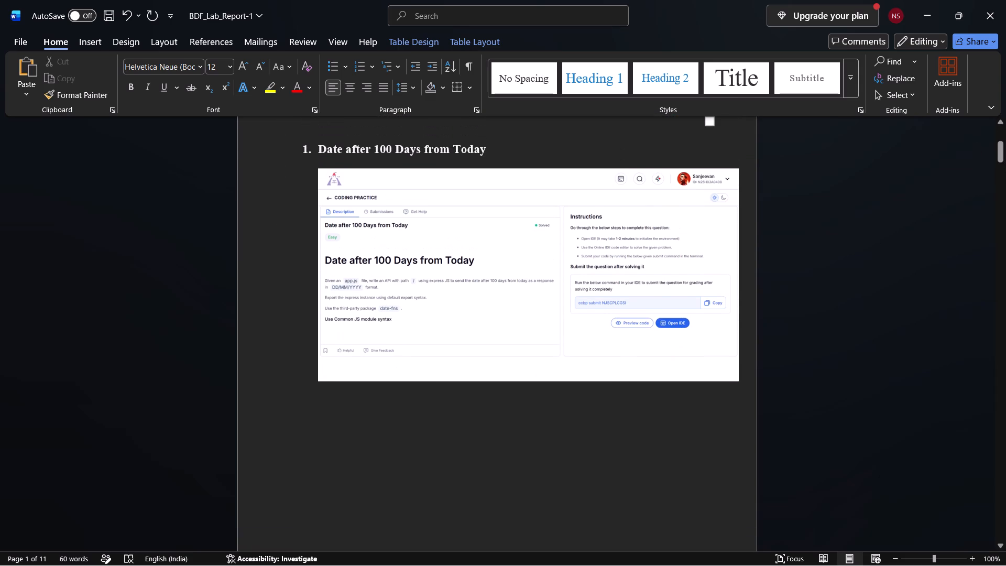
right_click(538, 246)
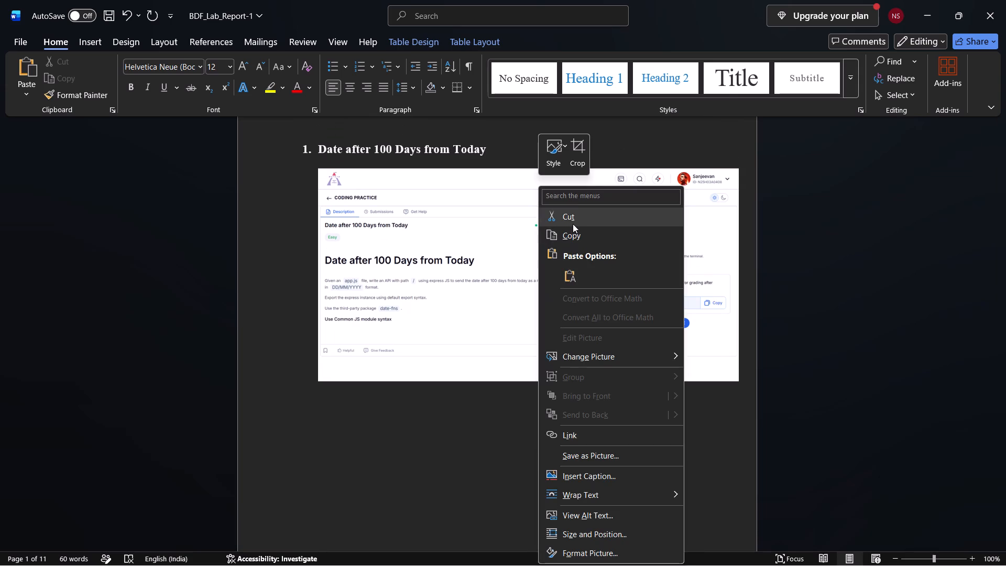
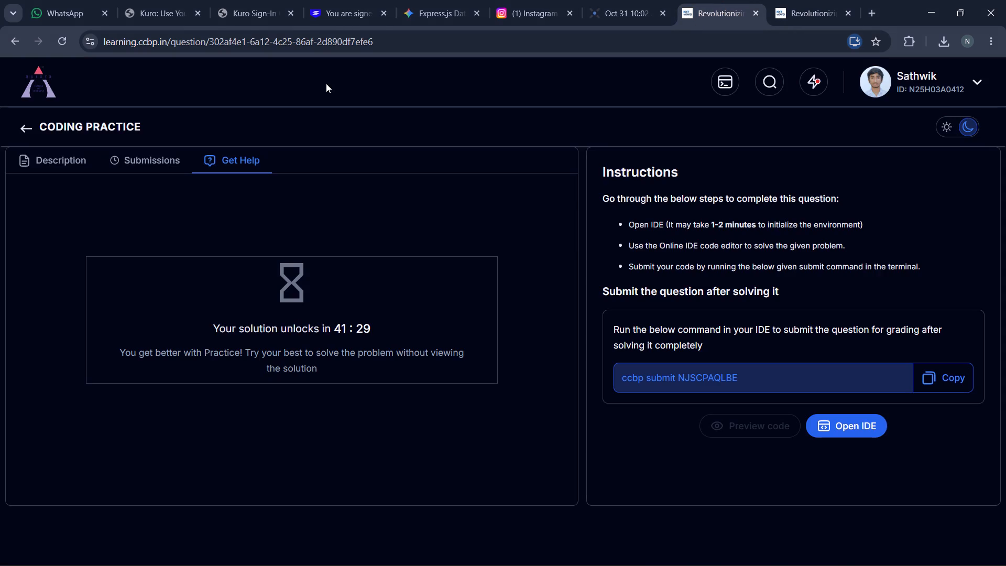
Open the question "Date after 100 Days from Today" from the NodeJS and ExpressJS coding practice.
click(23, 126)
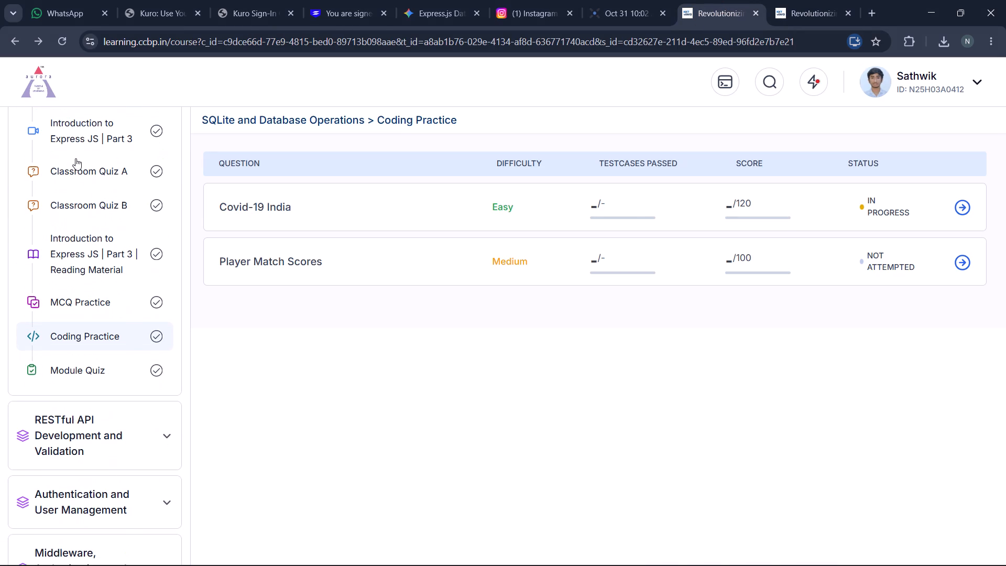
scroll(143, 252, up, 5)
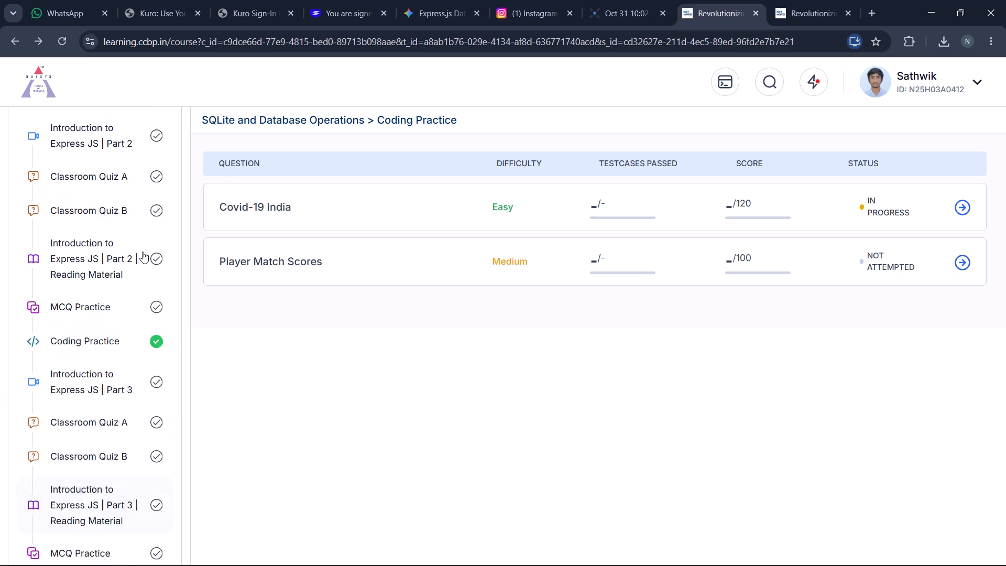
scroll(143, 252, up, 1)
click(149, 201)
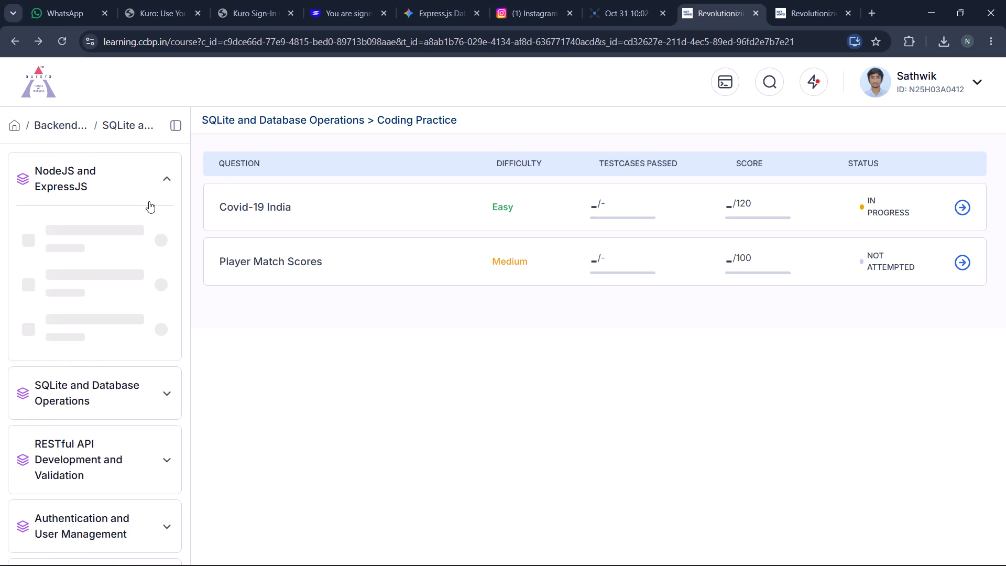
scroll(128, 535, down, 3)
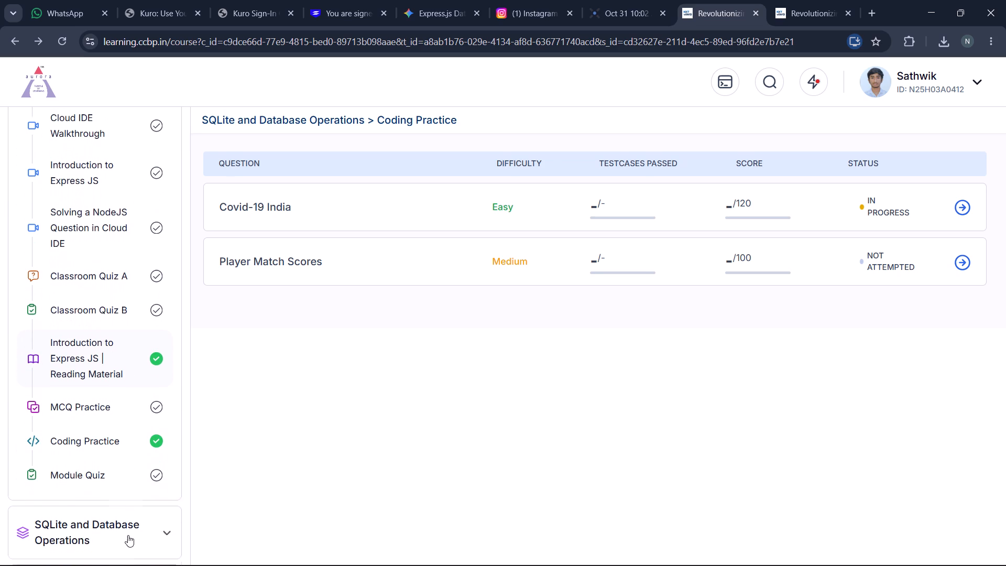
scroll(128, 535, down, 1)
click(146, 441)
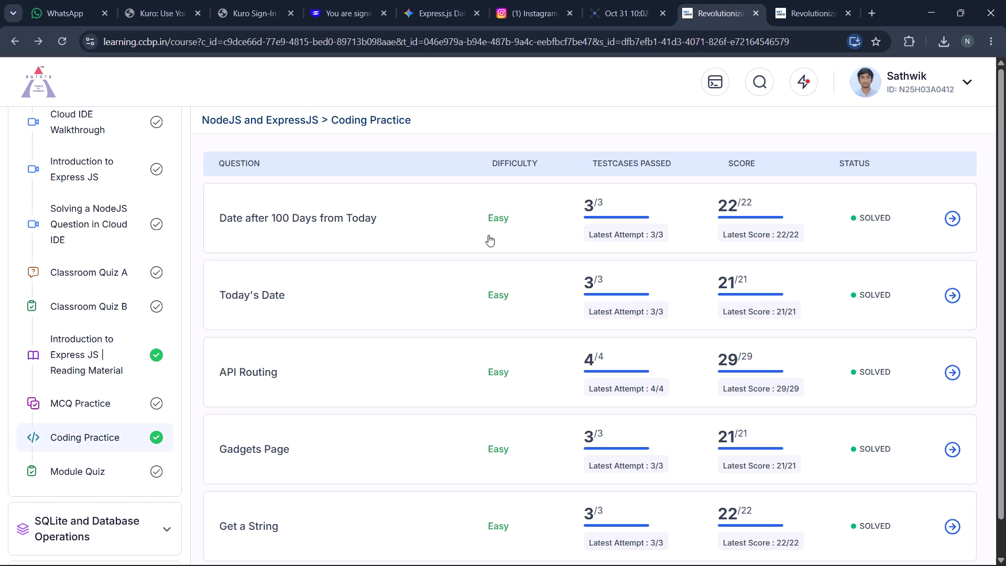
click(510, 228)
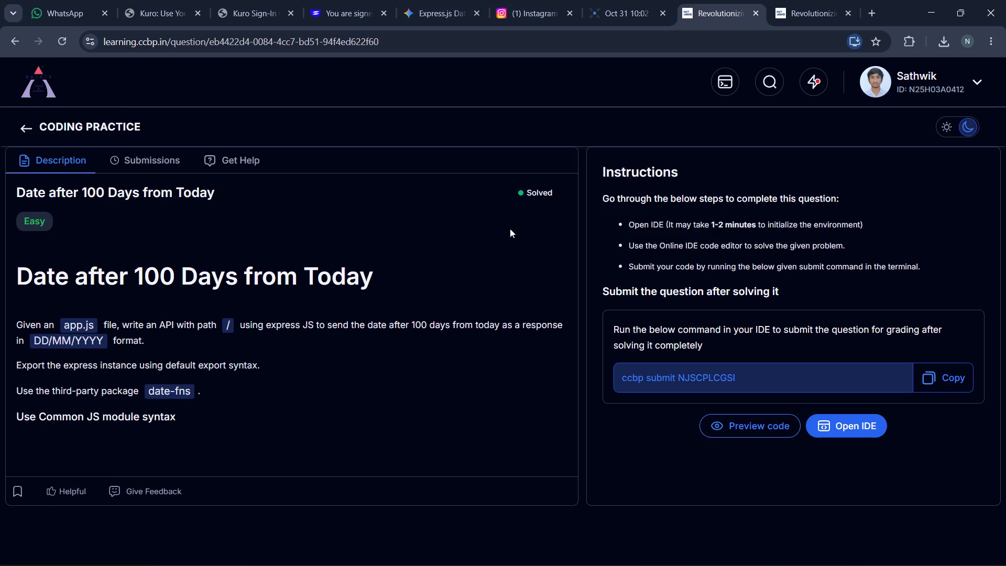
Capture the whole question page below the browser bar and paste it under "Date after 100 Days from Today" in the Word report.
key(Print)
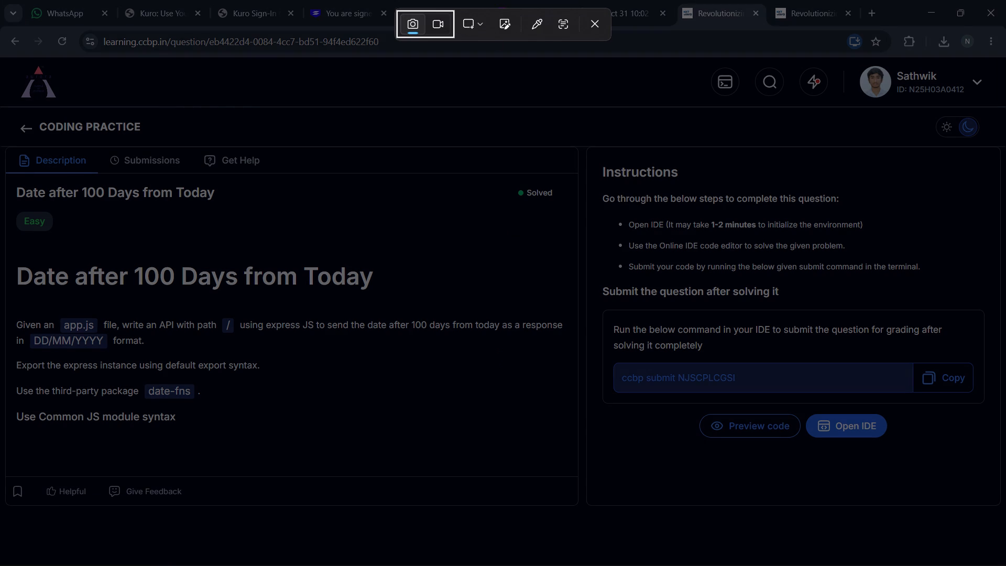
drag(1, 54, 733, 565)
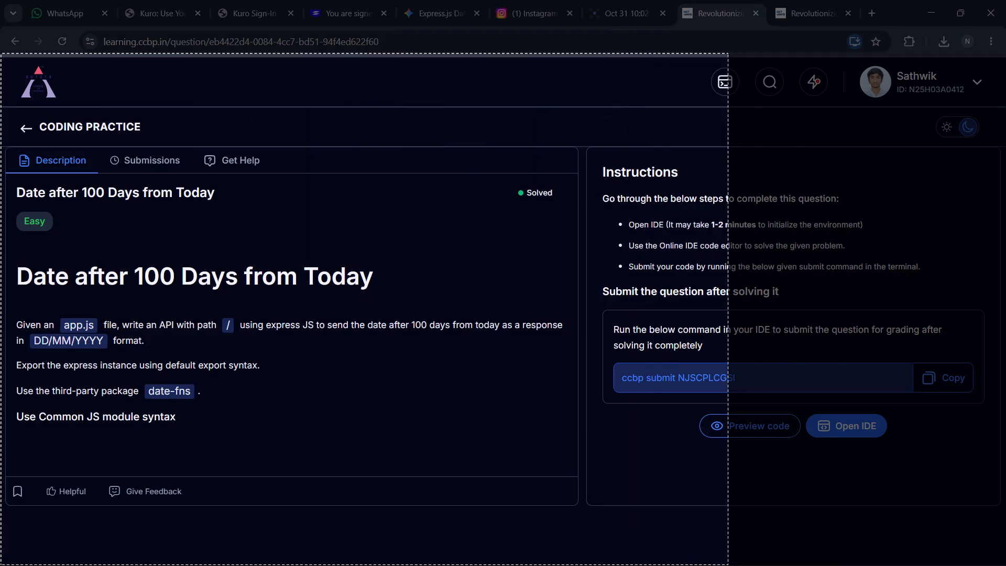
drag(733, 565, 1005, 564)
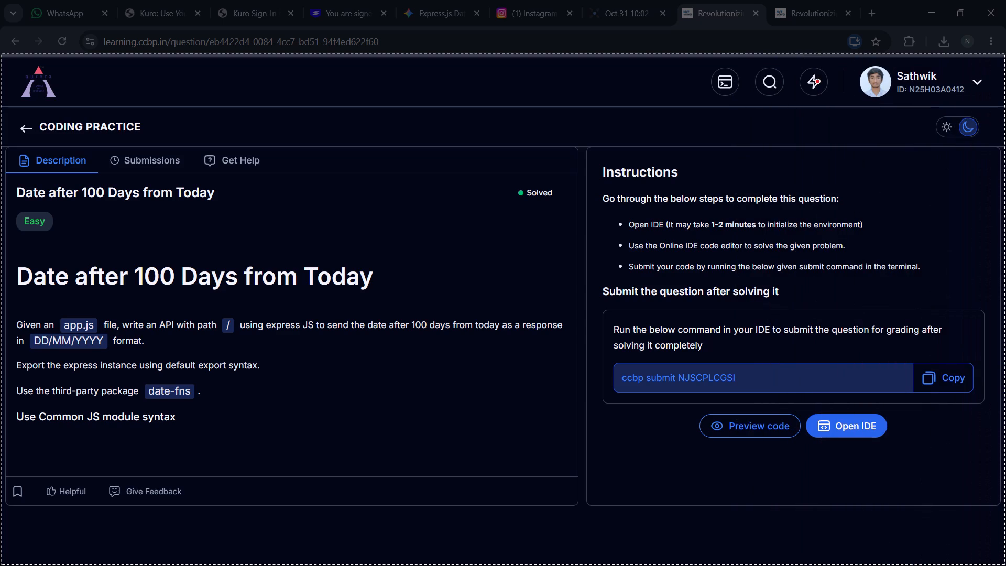
drag(1005, 564, 1005, 564)
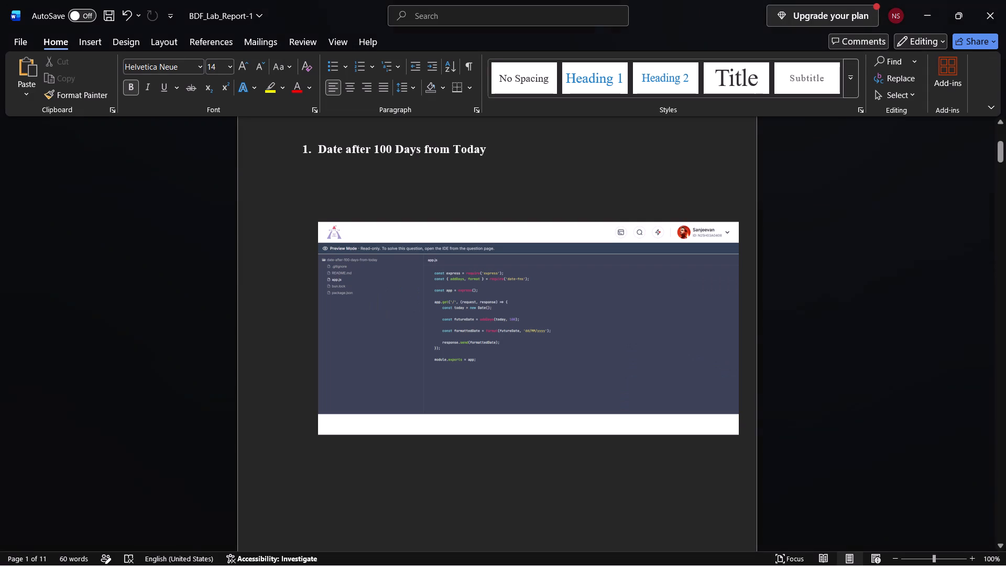
click(348, 177)
key(ctrl+v)
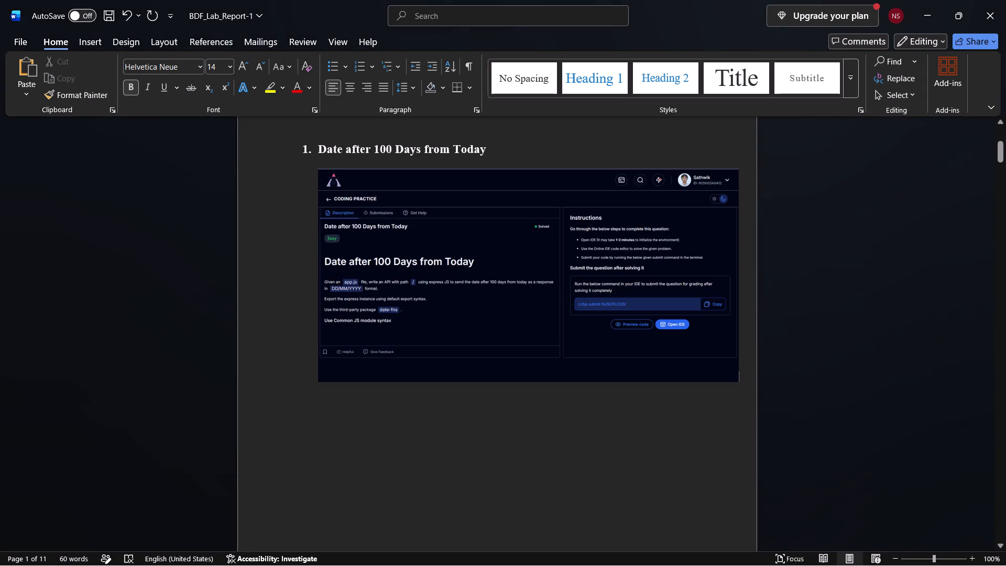
Cut the other student's Preview Mode code screenshot on page 2 of the report.
drag(1003, 161, 1003, 165)
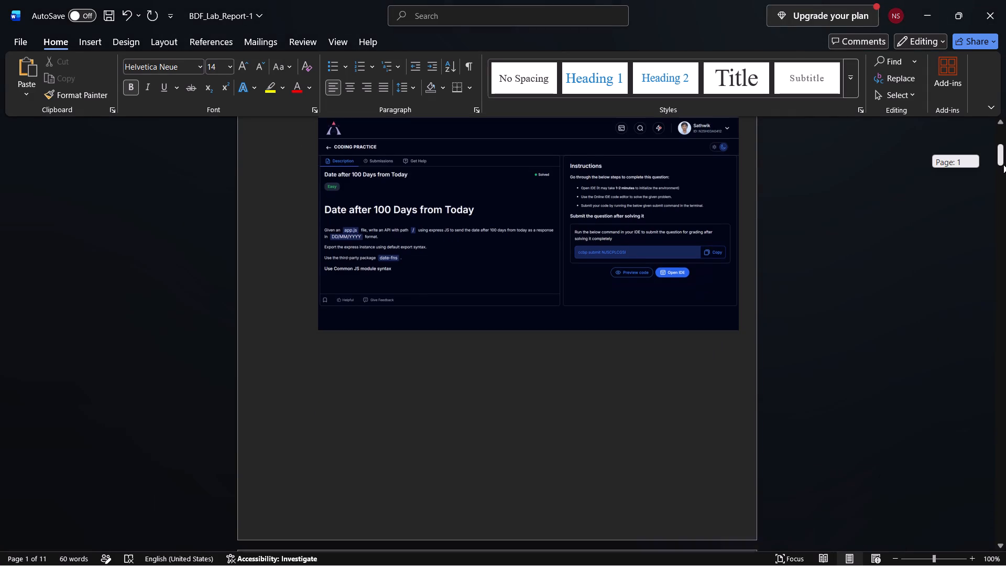
drag(1003, 165, 1005, 189)
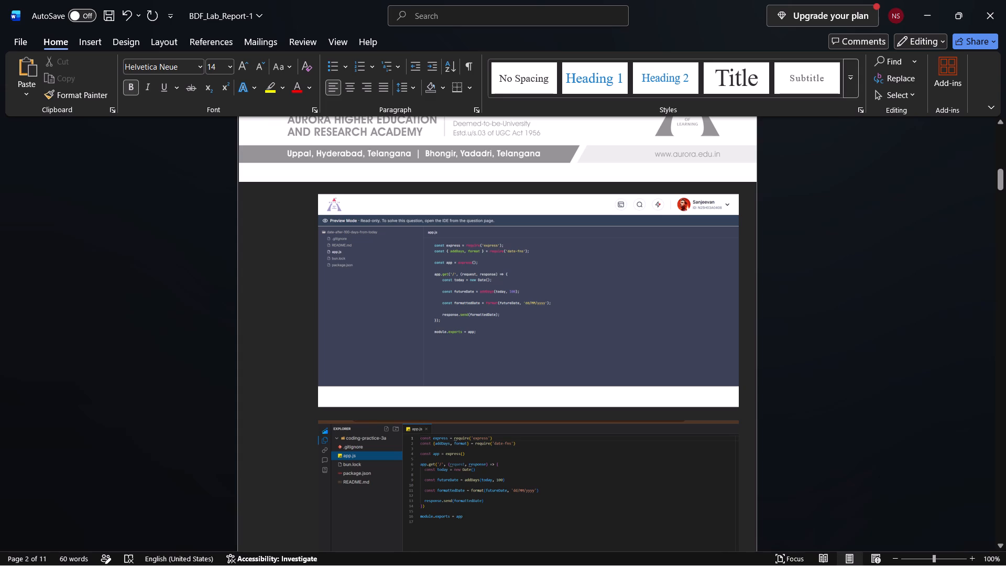
right_click(585, 373)
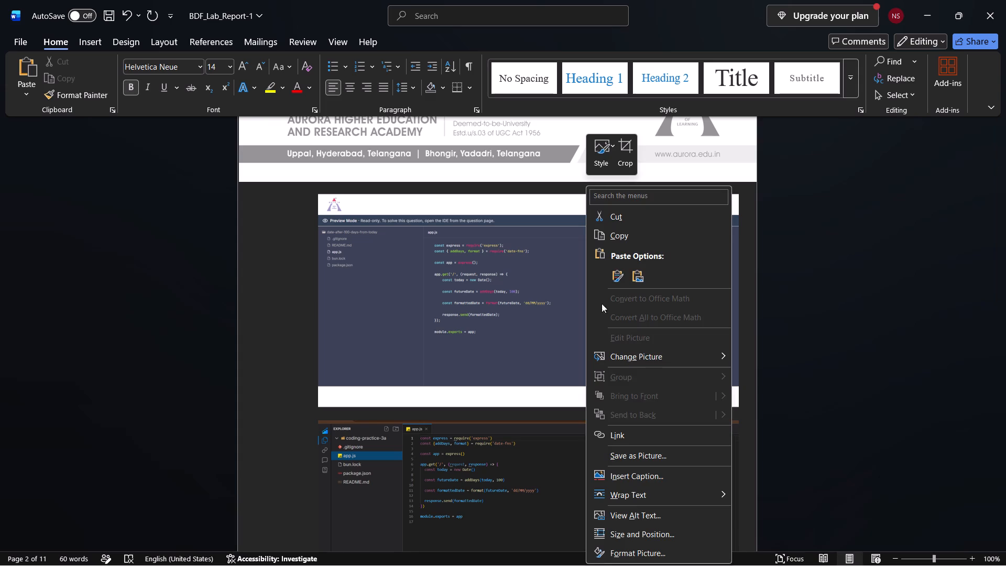
click(620, 222)
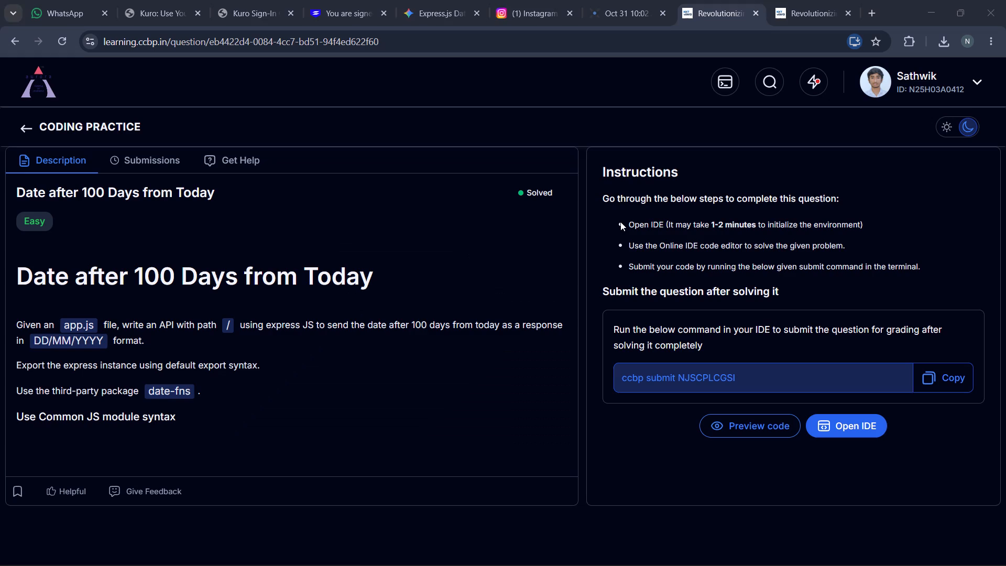
Open the question's code preview in the browser, capture the app.js page and paste it into the Word report in the removed screenshot's place.
click(744, 428)
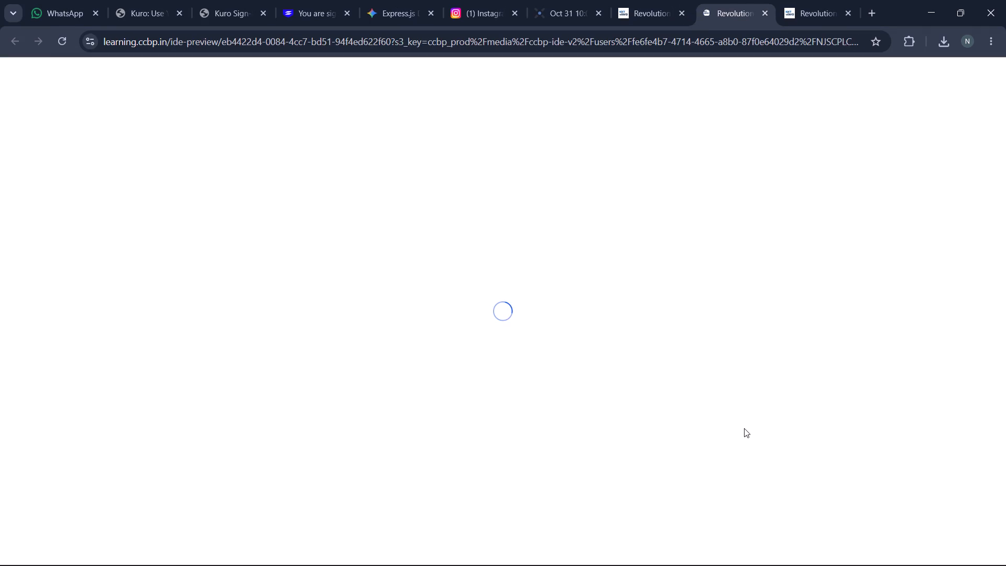
key(Print)
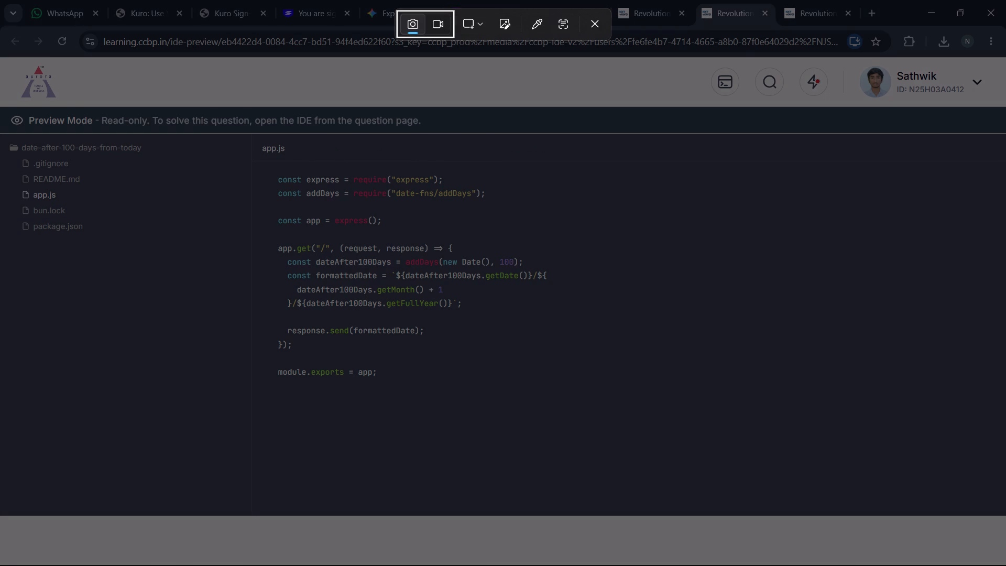
drag(0, 58, 999, 537)
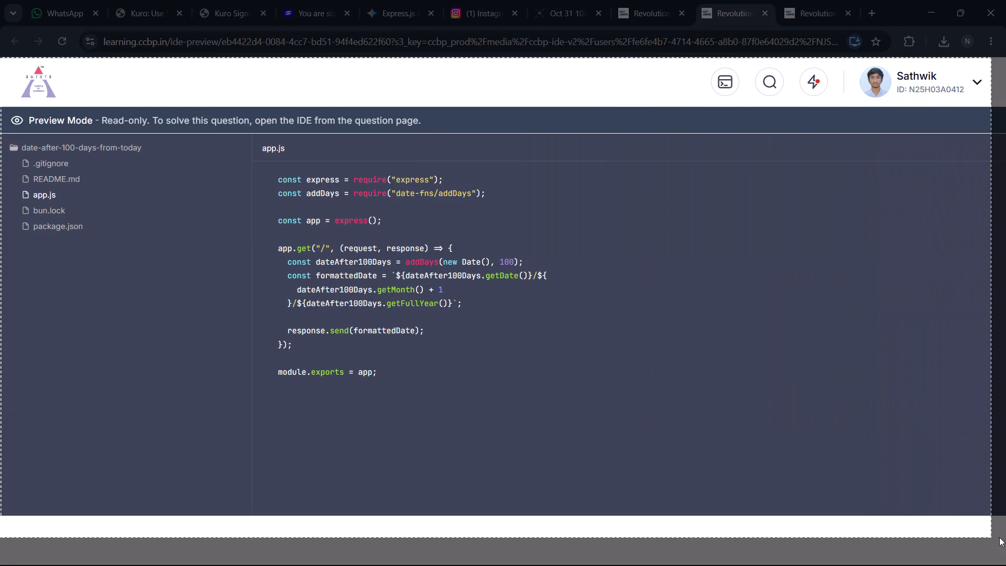
drag(999, 537, 1005, 537)
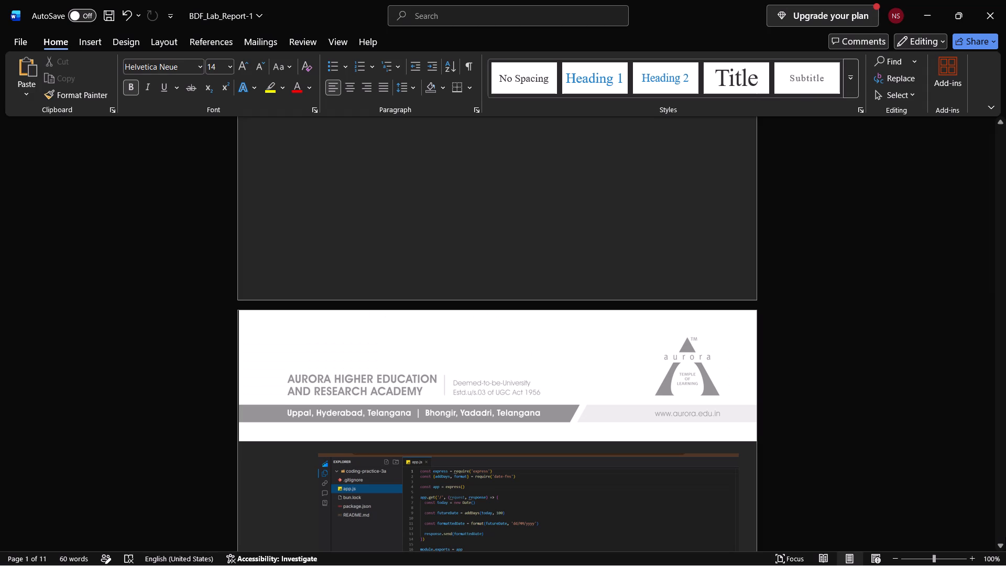
key(ctrl+v)
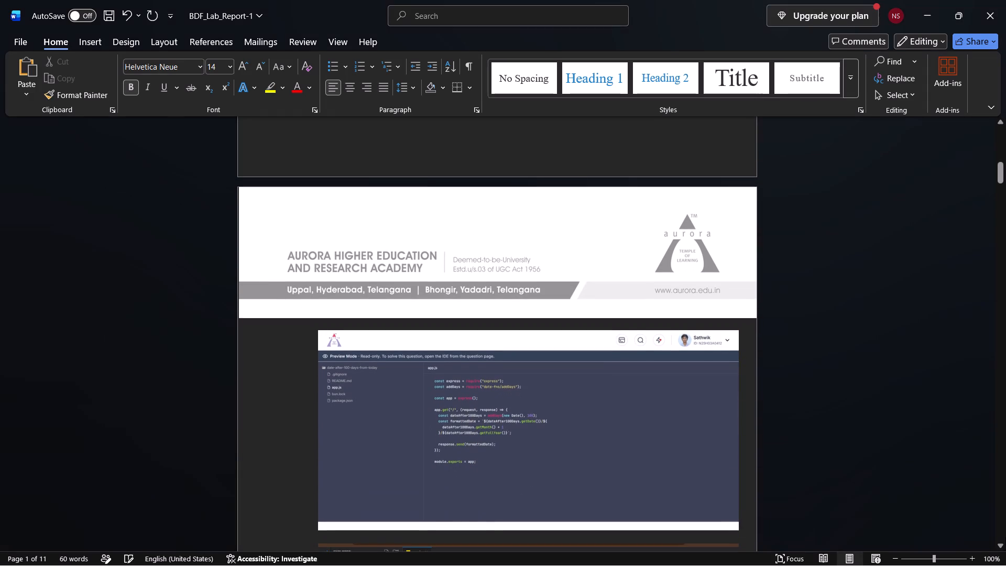
Cut the old IDE screenshot showing app.js and the terminal submission from page 2 of the report.
scroll(1005, 537, down, 1)
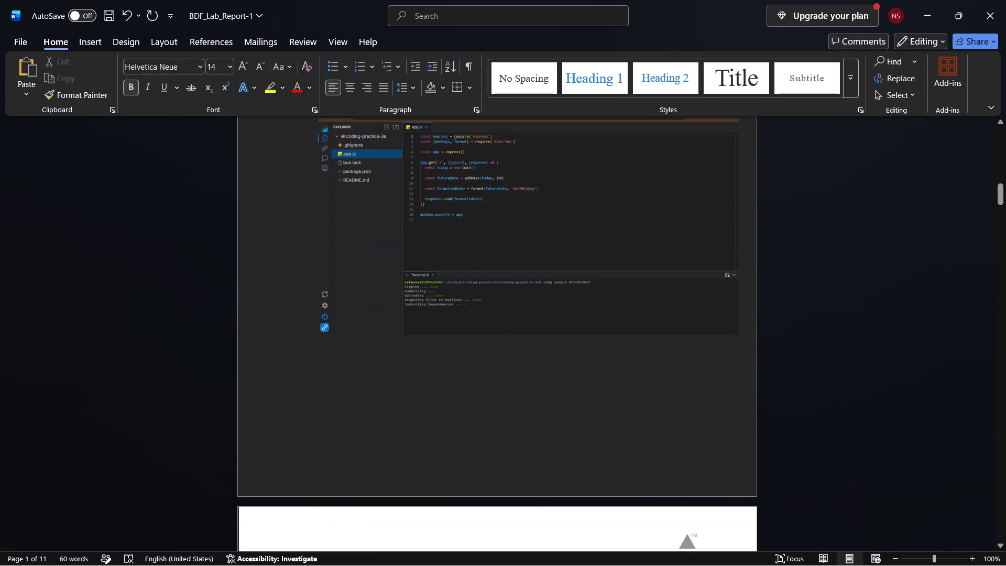
scroll(1005, 537, down, 1)
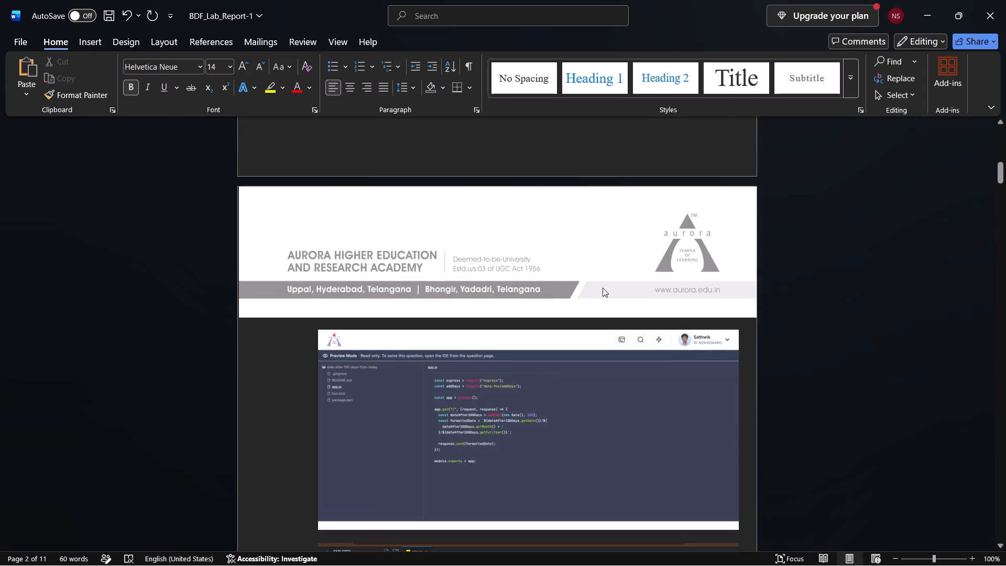
drag(1001, 174, 1005, 206)
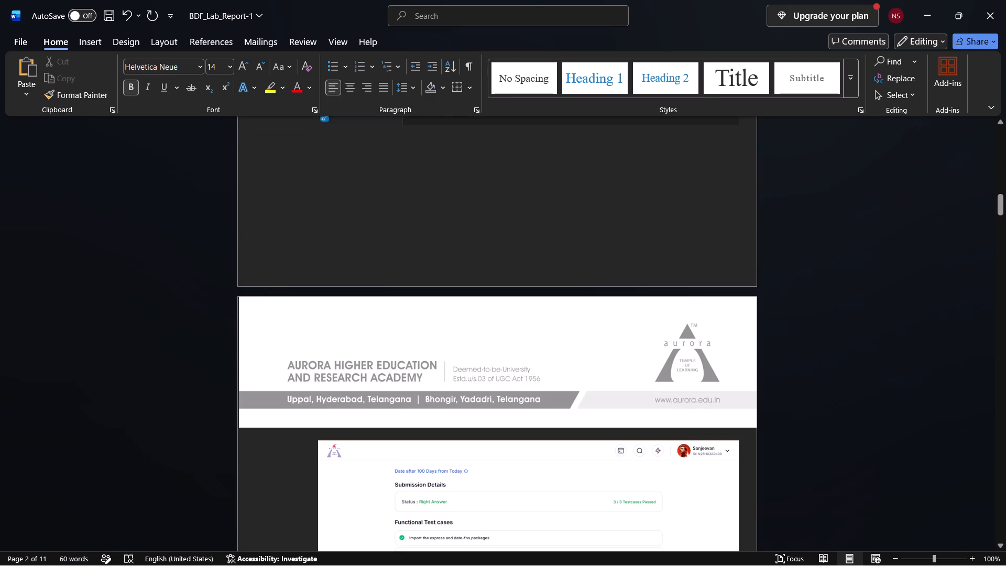
drag(1005, 203, 1005, 188)
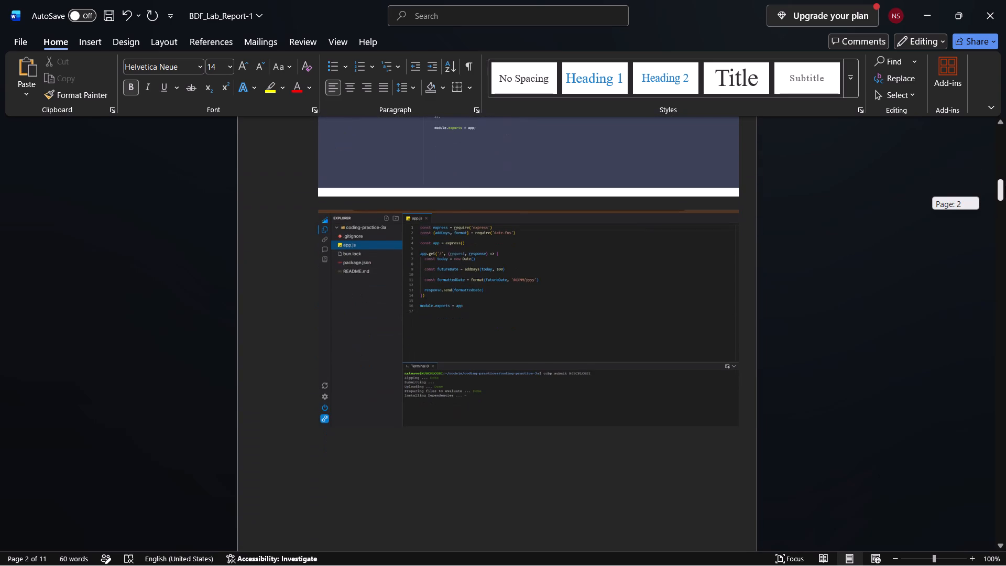
drag(1005, 188, 1005, 189)
right_click(536, 351)
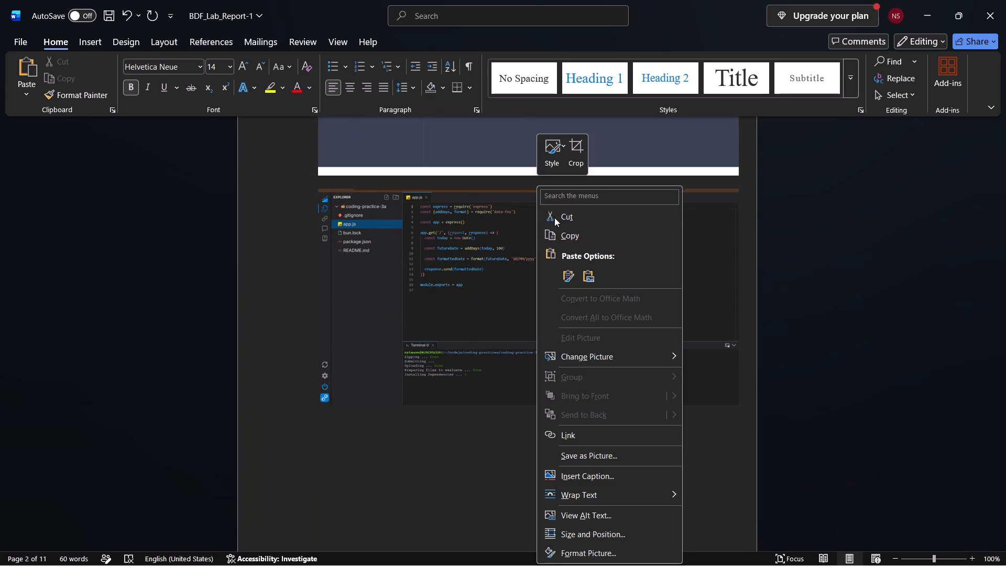
click(554, 217)
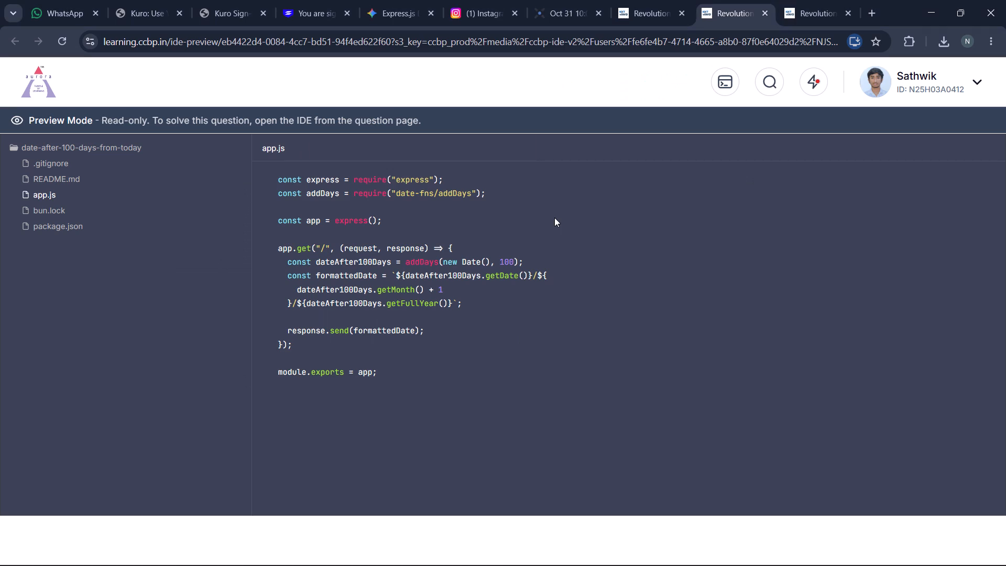
Launch the online IDE for "Date after 100 Days from Today" in the browser and close the other IDE tab.
drag(643, 0, 880, 430)
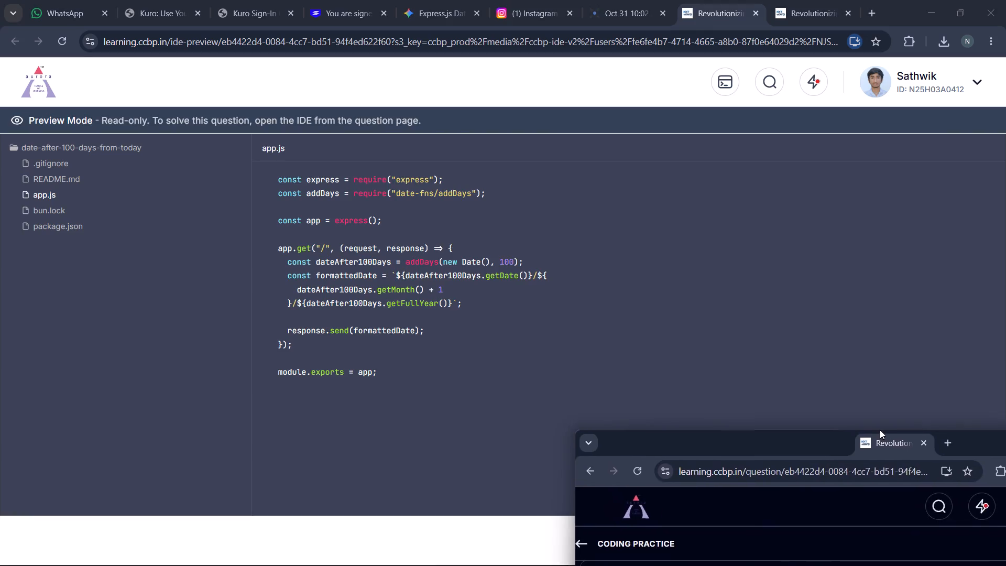
drag(880, 430, 577, 0)
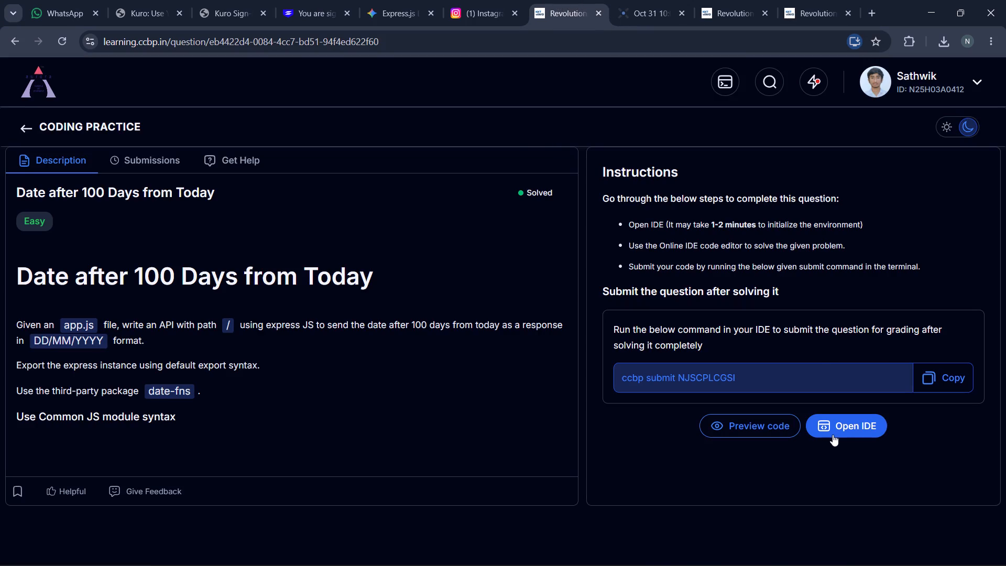
click(833, 433)
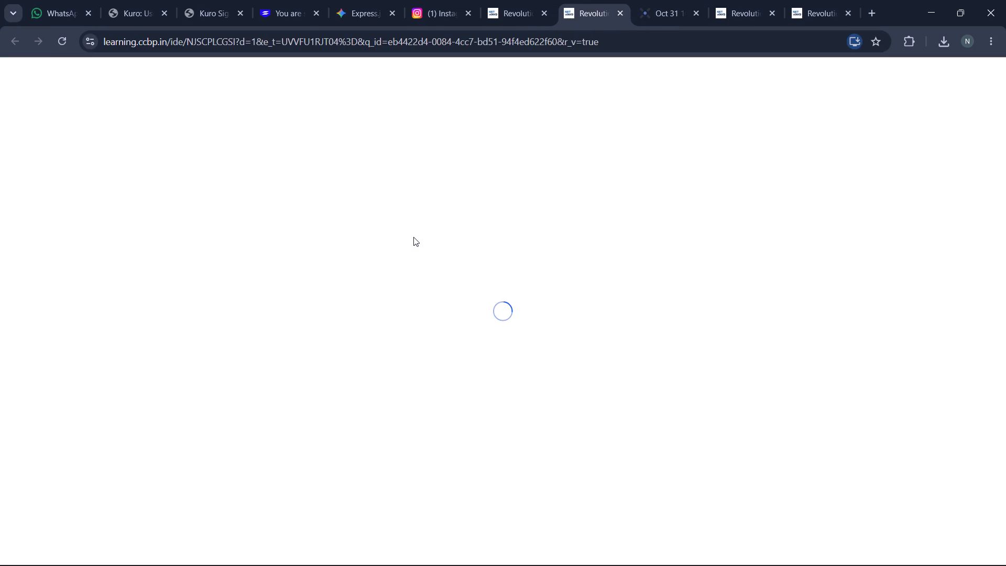
click(591, 339)
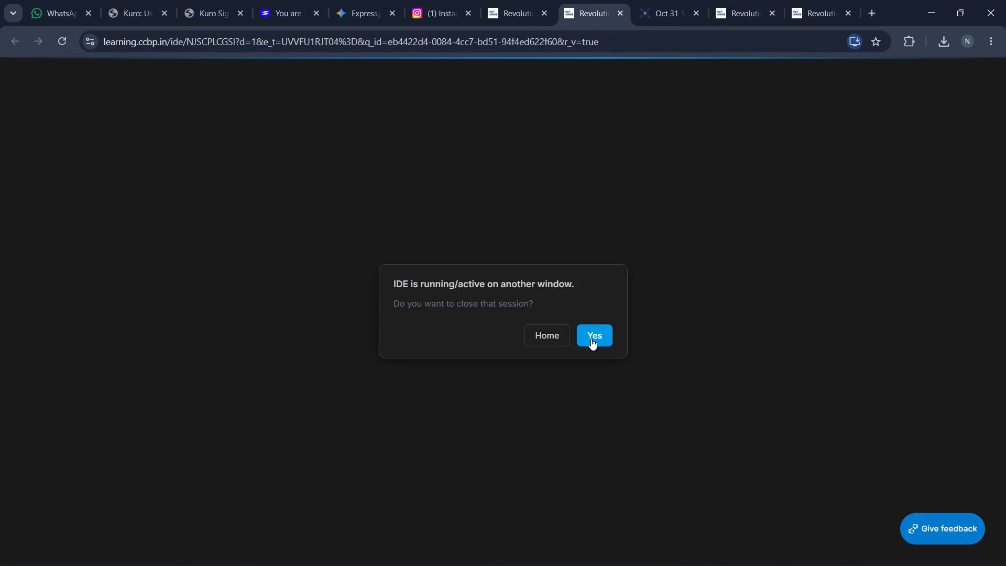
click(850, 10)
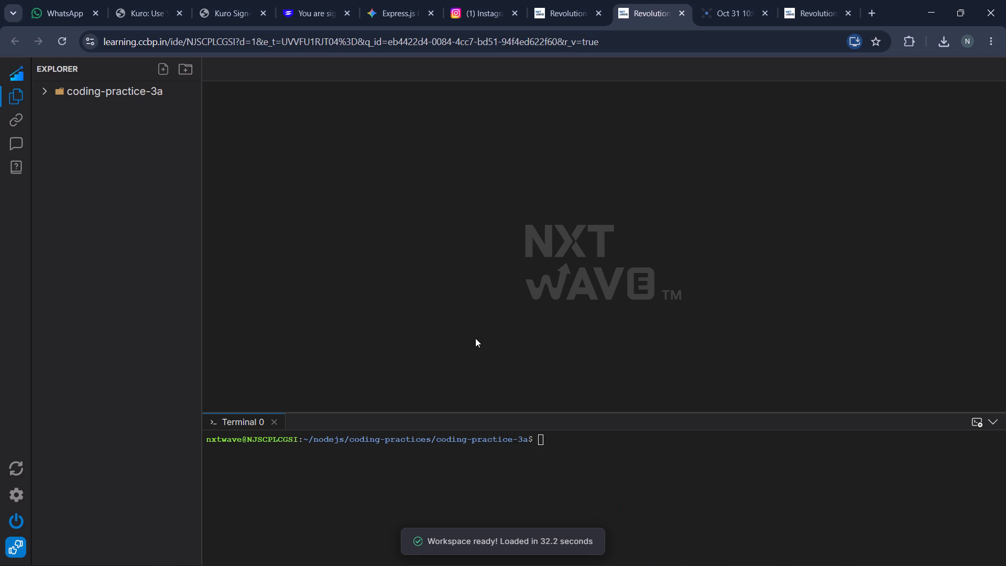
Open app.js from the coding-practice-3a folder in the IDE.
click(542, 441)
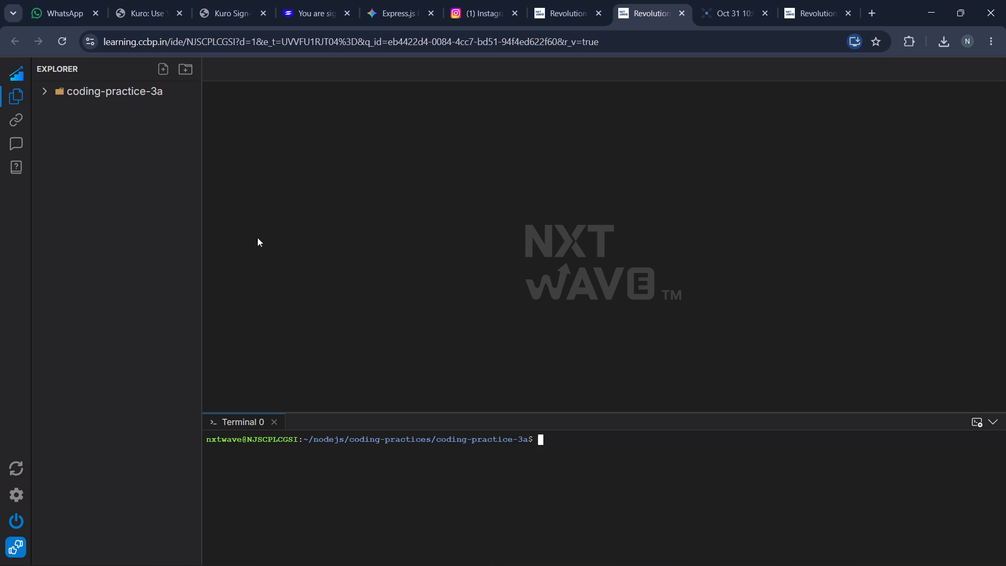
click(116, 82)
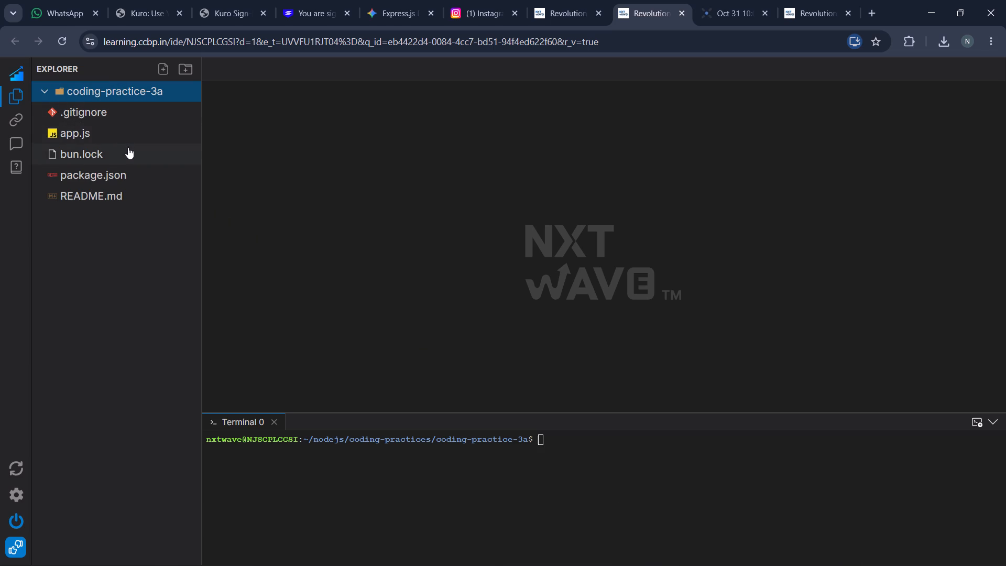
click(128, 133)
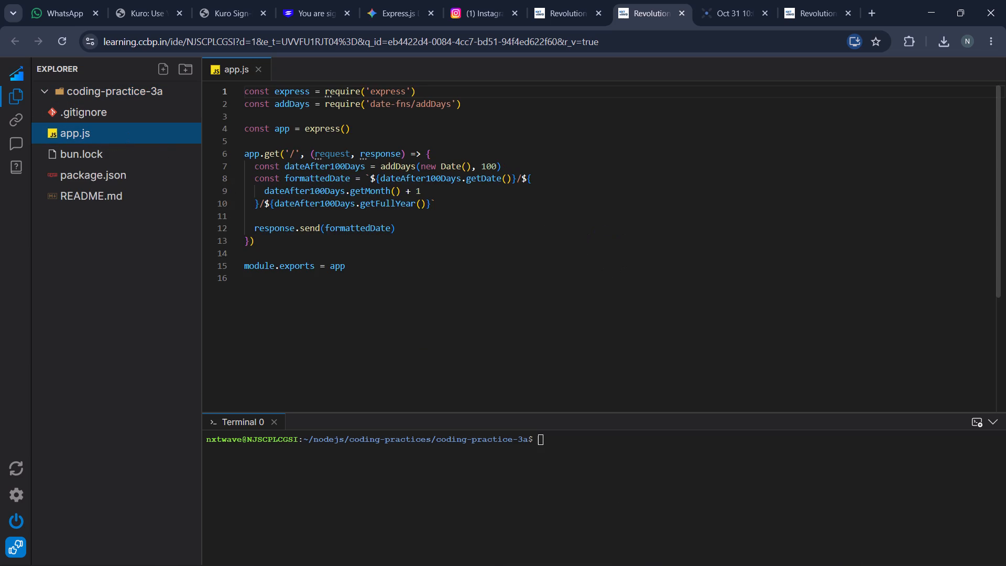
Capture the IDE page showing app.js and the terminal, and paste it below the code preview screenshot in the Word report.
scroll(379, 323, up, 1)
key(Print)
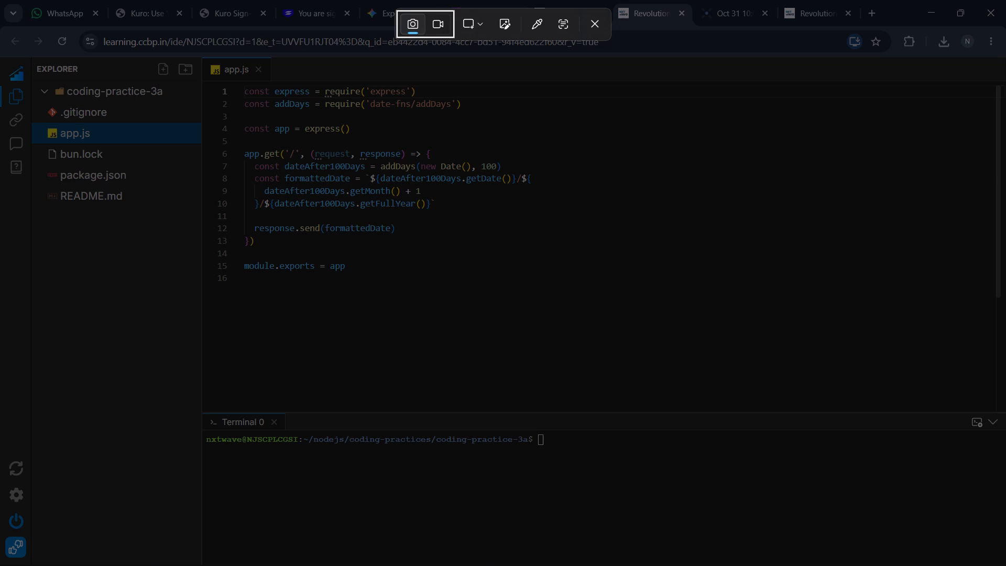
drag(0, 53, 867, 560)
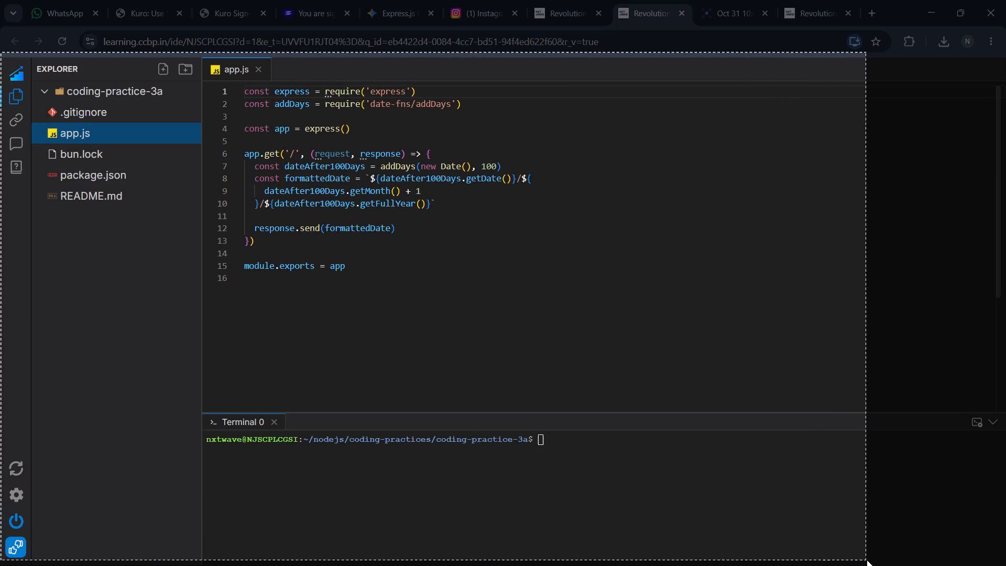
drag(867, 560, 1005, 553)
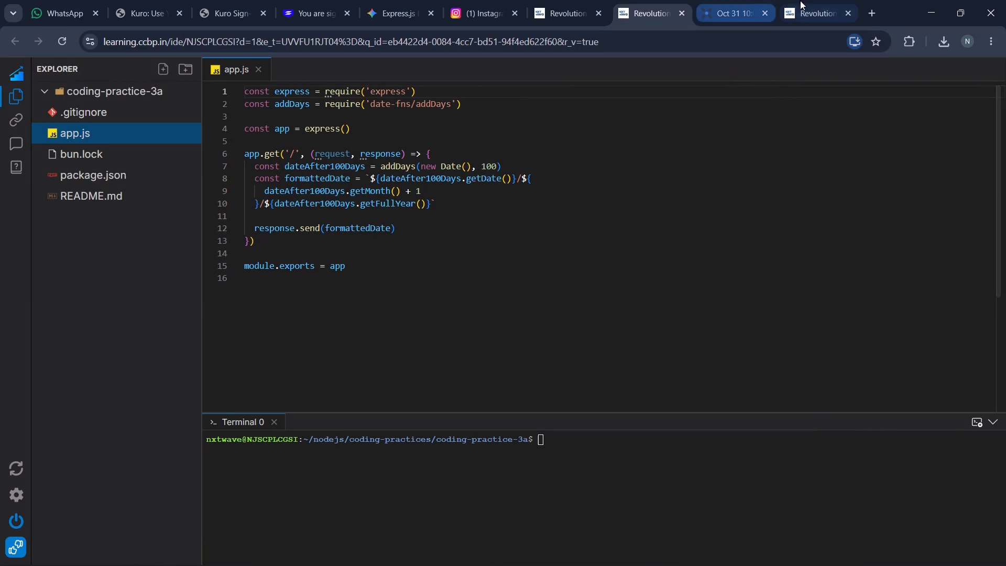
click(810, 2)
click(645, 3)
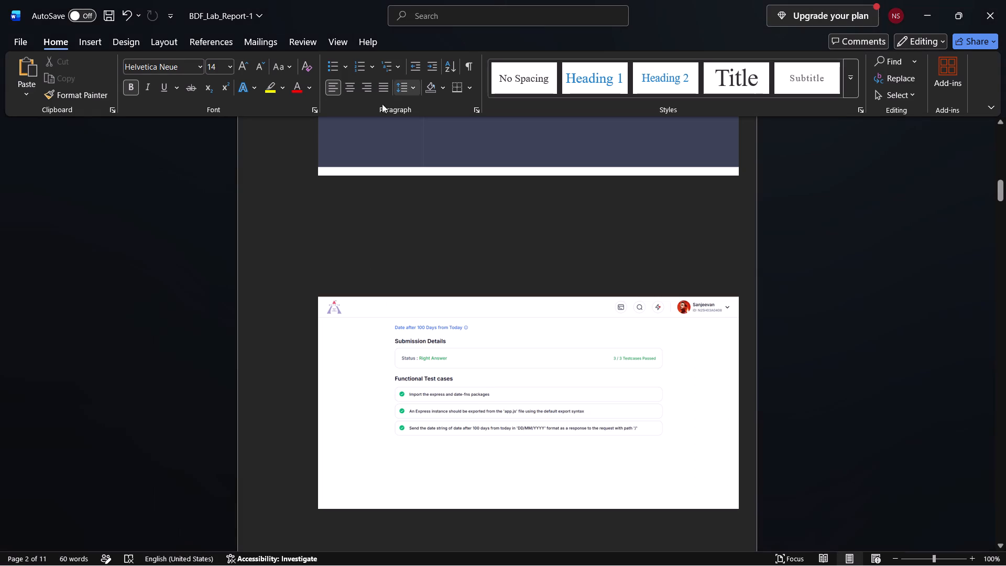
click(352, 204)
key(ctrl+v)
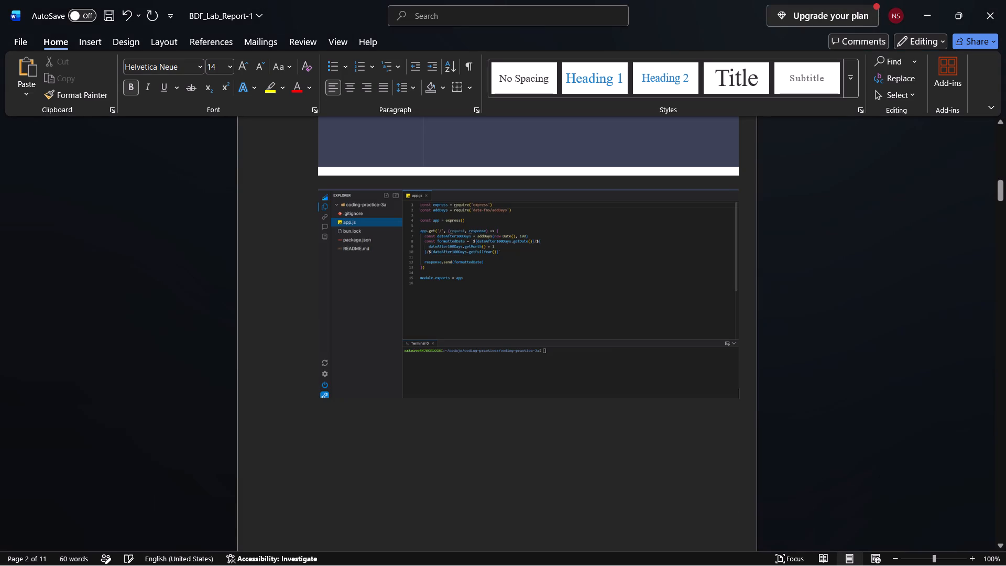
Cut the old submission details screenshot for Date after 100 Days from Today from the report.
scroll(443, 419, down, 1)
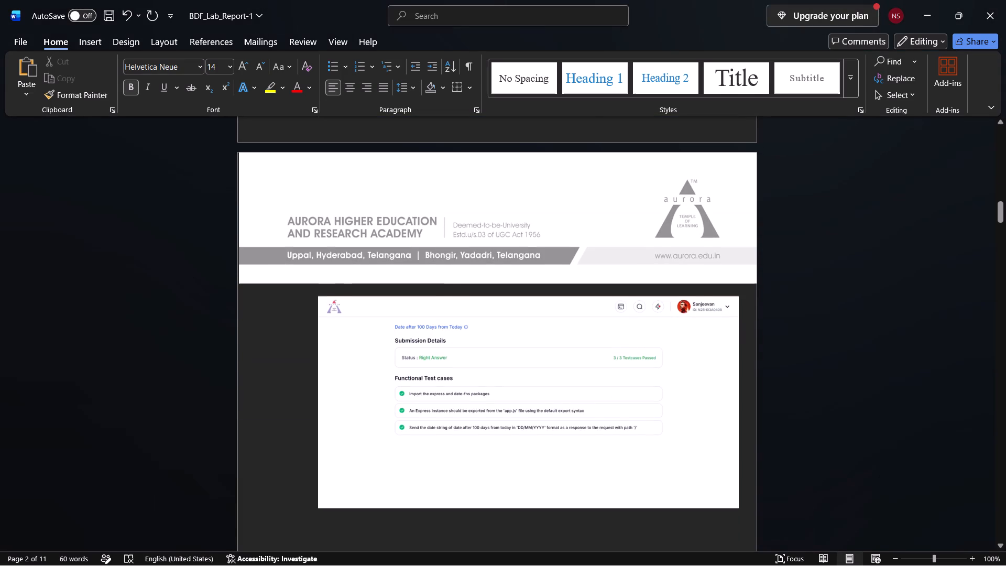
right_click(443, 419)
click(469, 73)
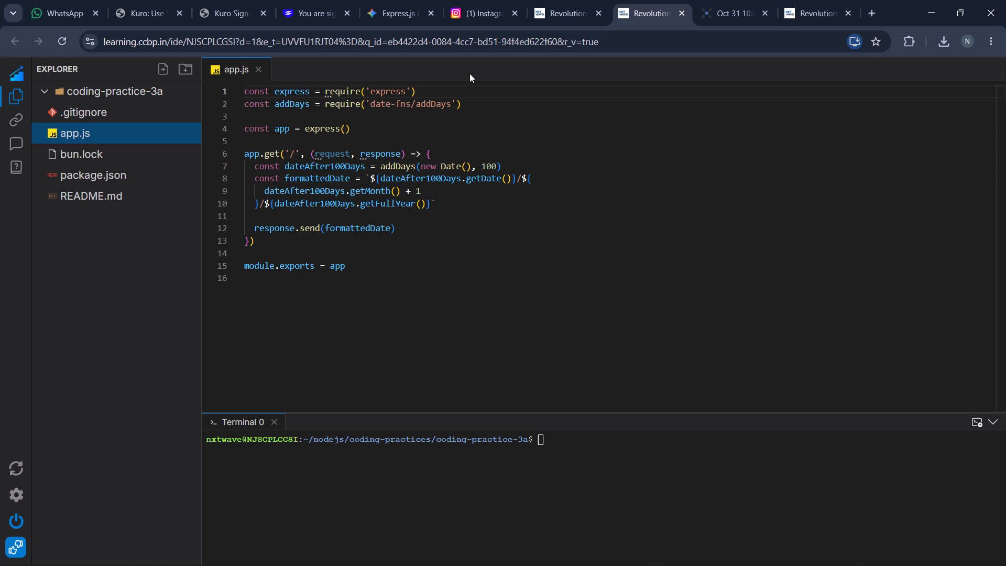
Open the question's Right Answer submission details in the browser, capture the page and paste it into the Word report in the removed screenshot's place.
click(568, 10)
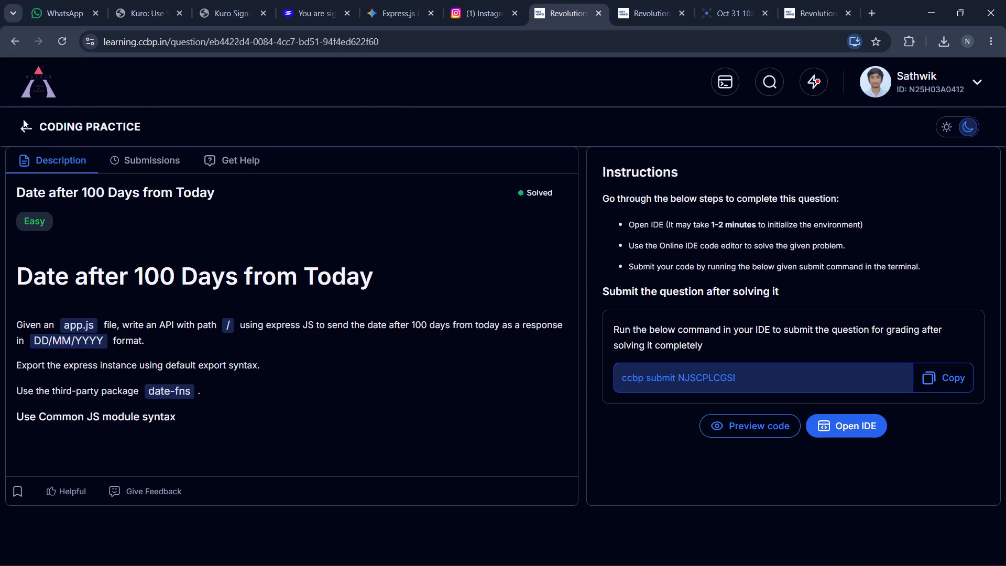
click(156, 154)
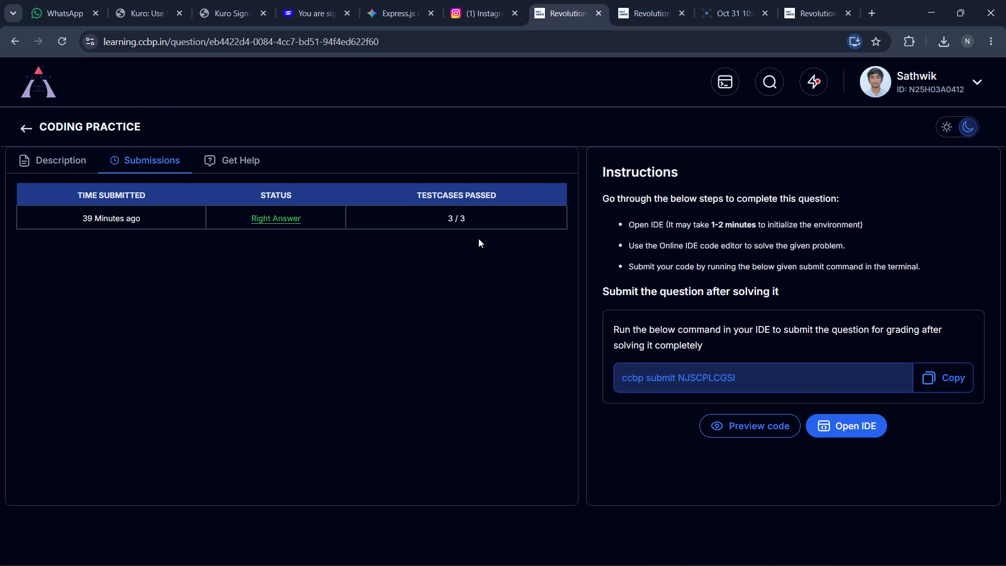
click(254, 219)
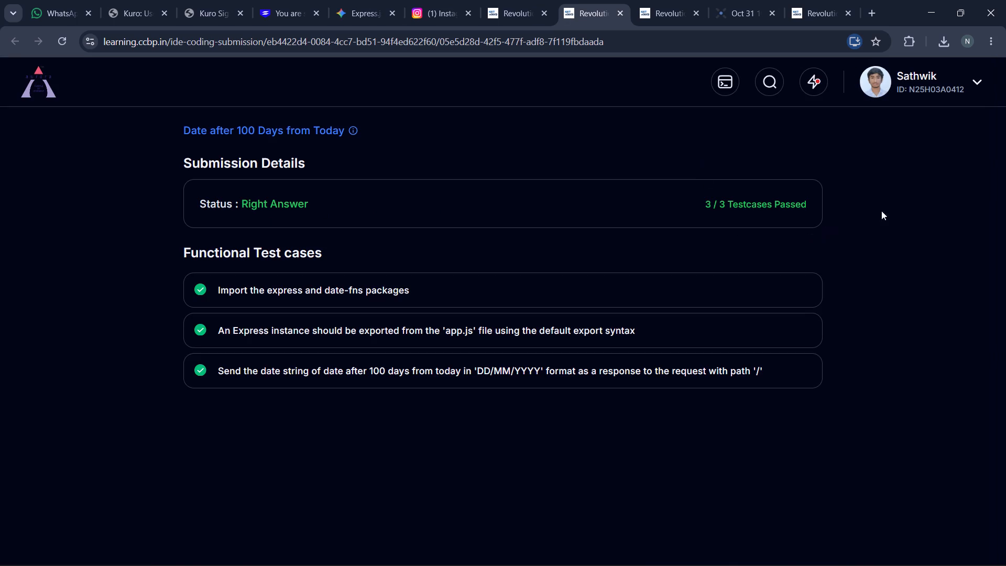
key(Print)
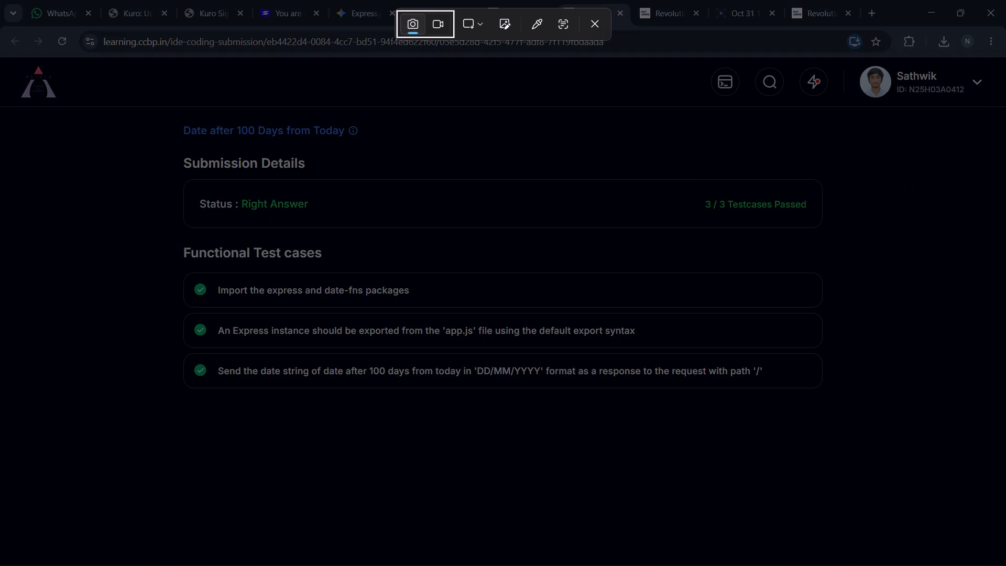
drag(0, 56, 1005, 565)
click(802, 1)
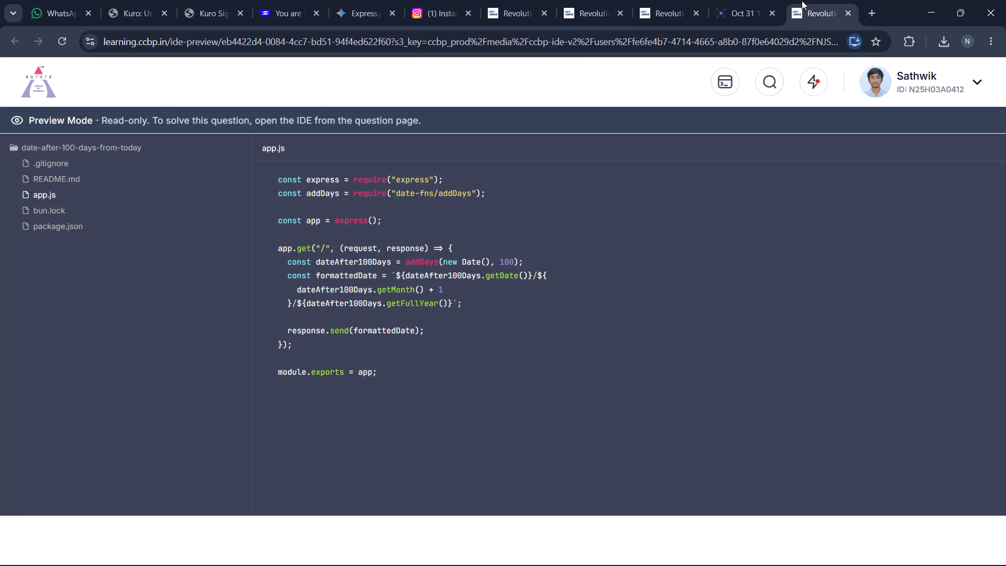
drag(681, 0, 531, 17)
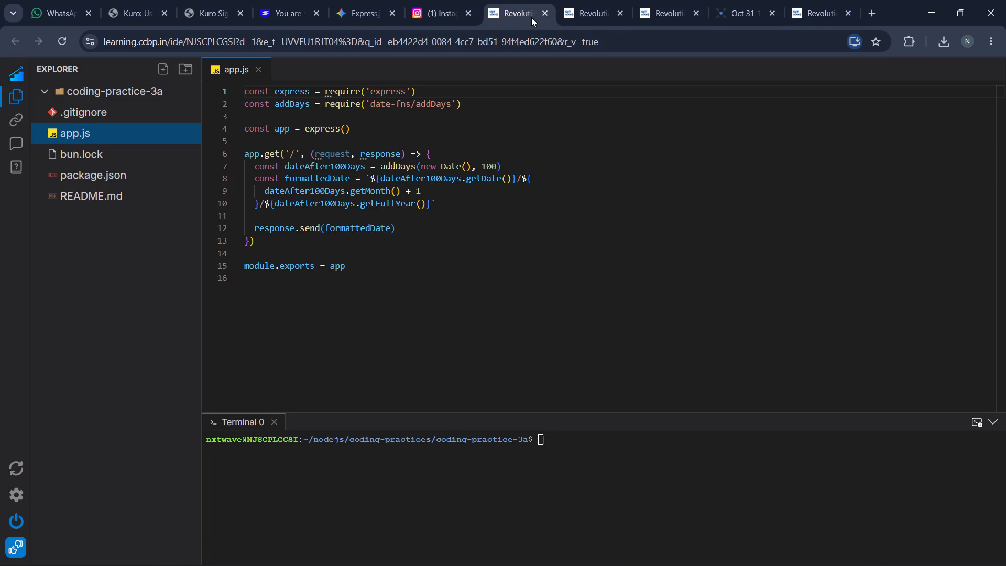
drag(531, 17, 565, 10)
click(579, 7)
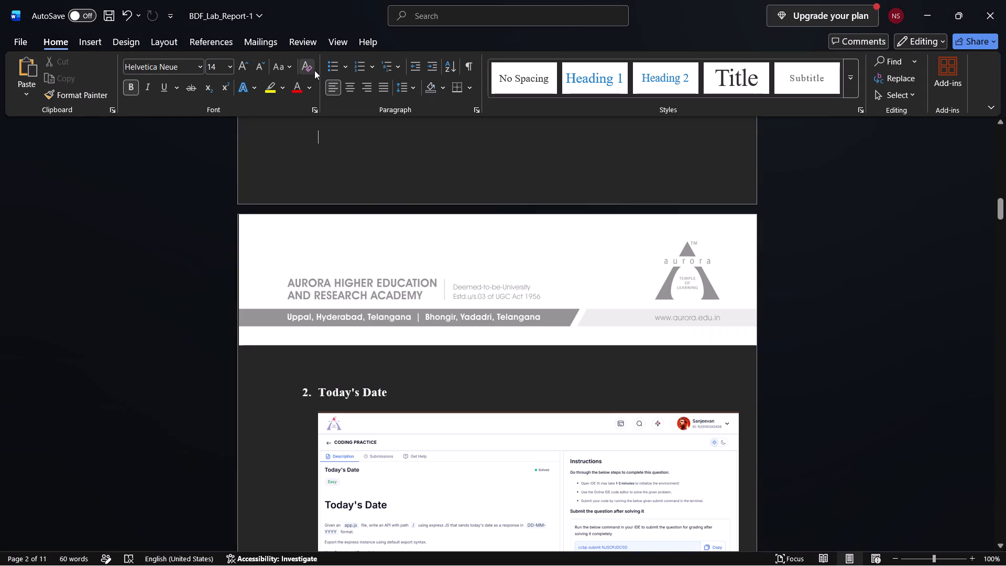
key(ctrl+v)
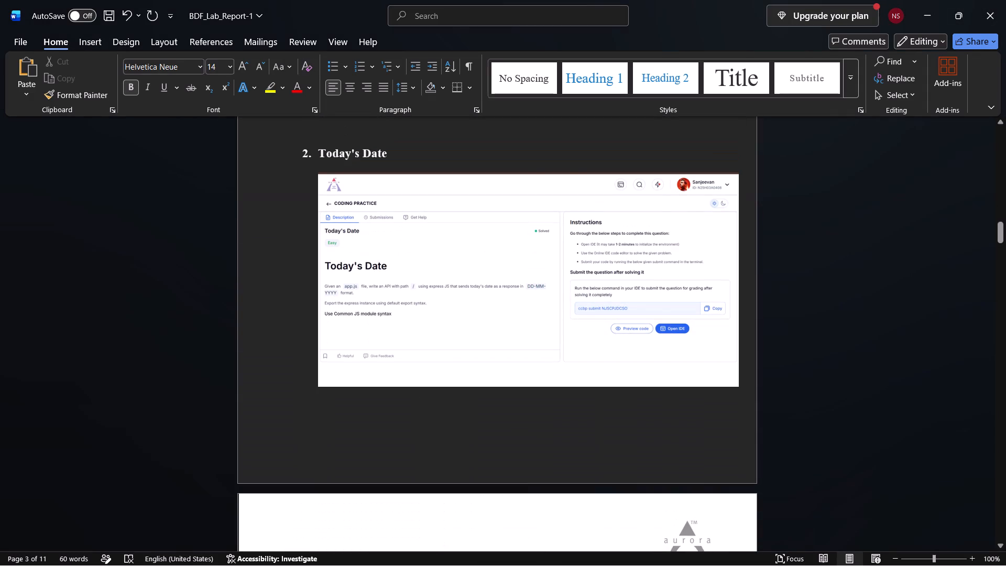
Cut the old question description screenshot under the heading "2. Today's Date" in the report.
right_click(514, 296)
click(548, 223)
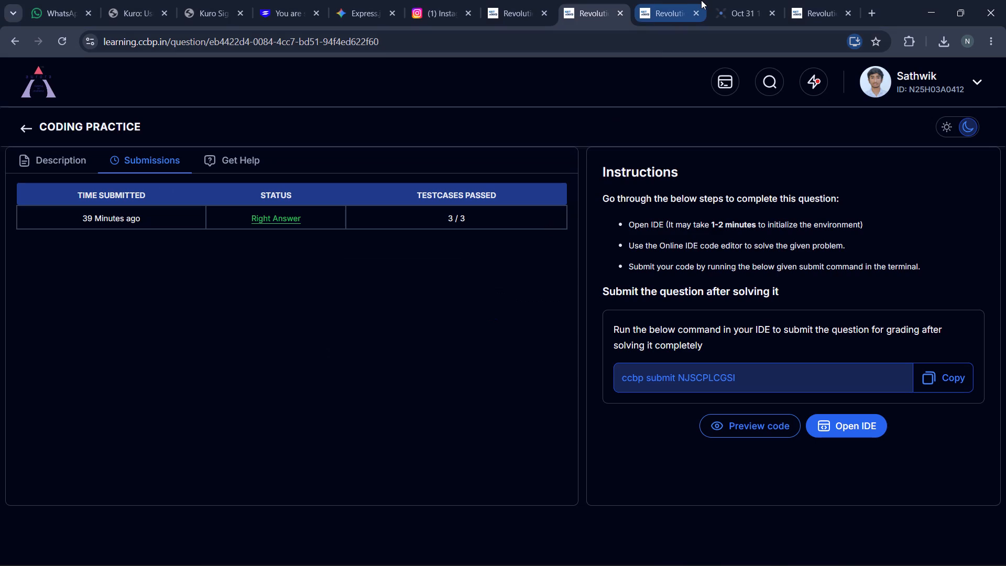
In the browser, close the code preview, submission details and IDE tabs of Date after 100 Days from Today, keeping its question page.
click(701, 0)
click(807, 5)
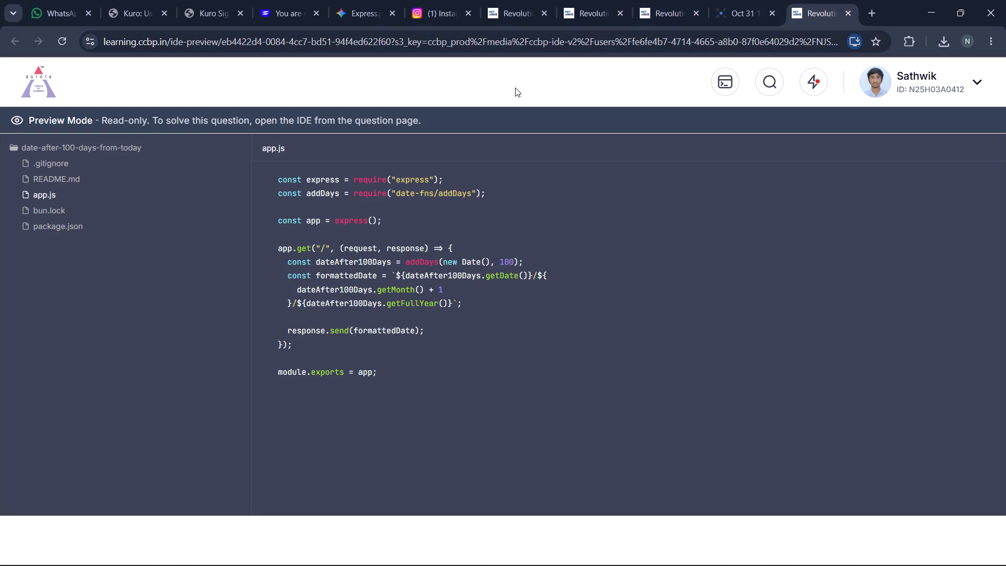
click(848, 13)
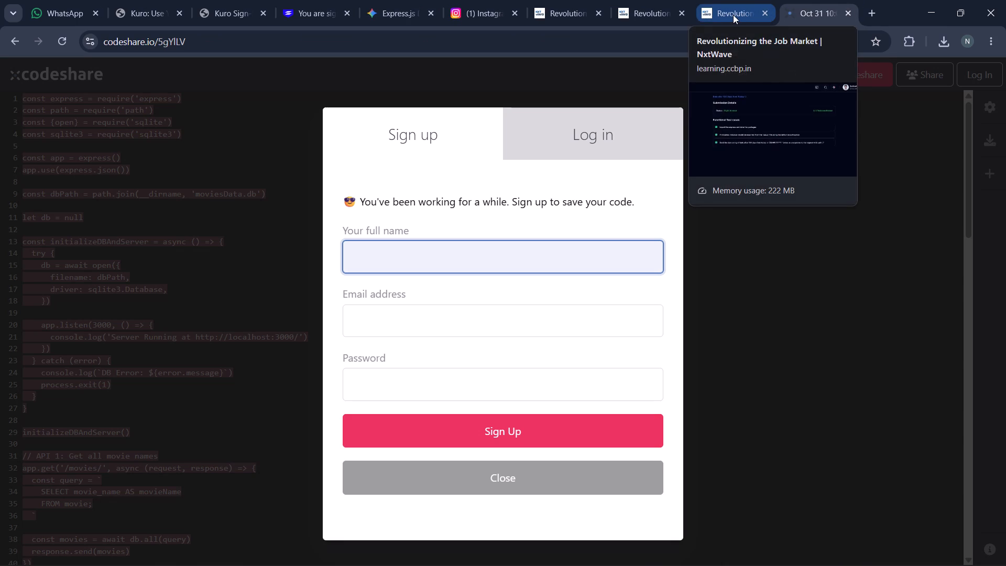
click(761, 14)
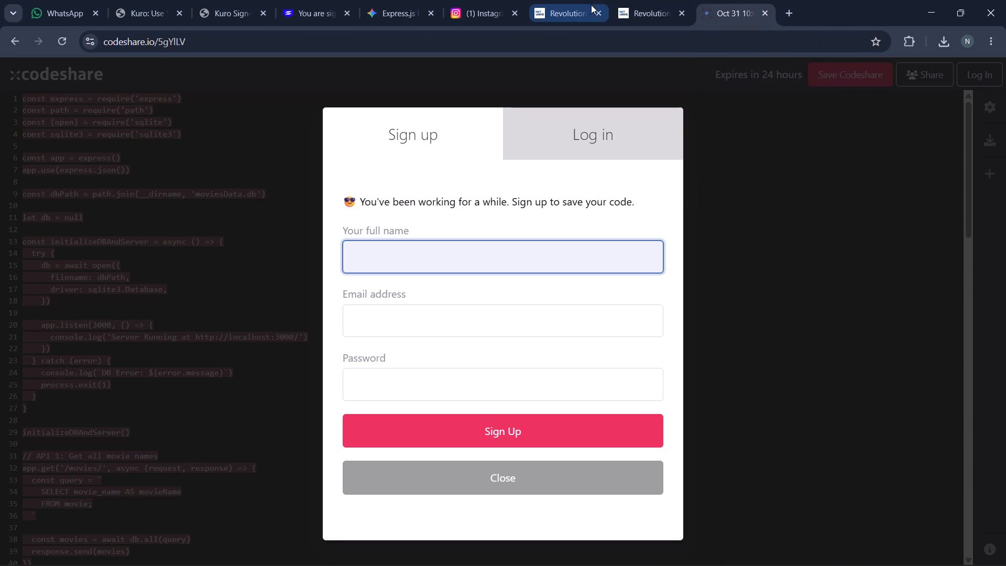
click(640, 4)
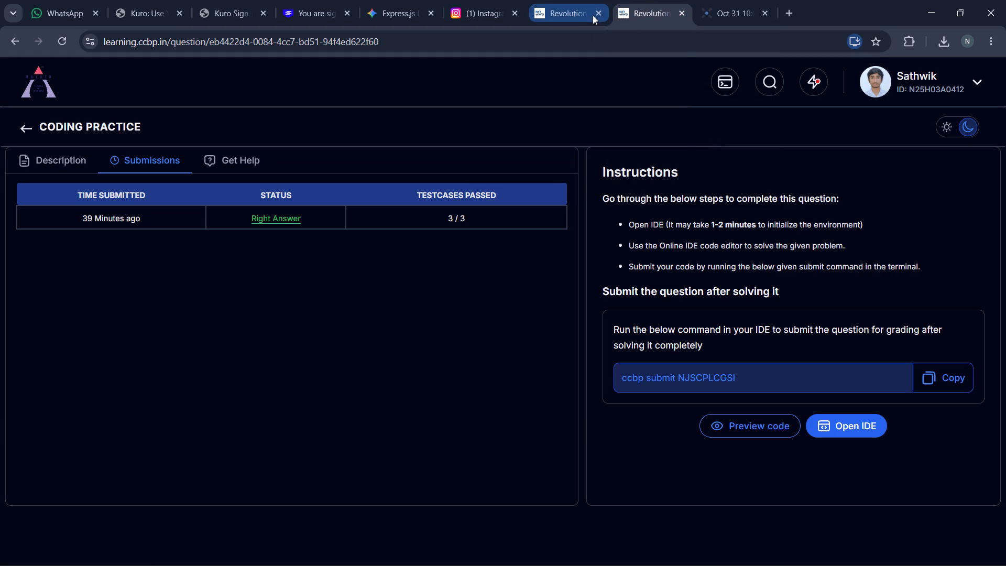
click(603, 13)
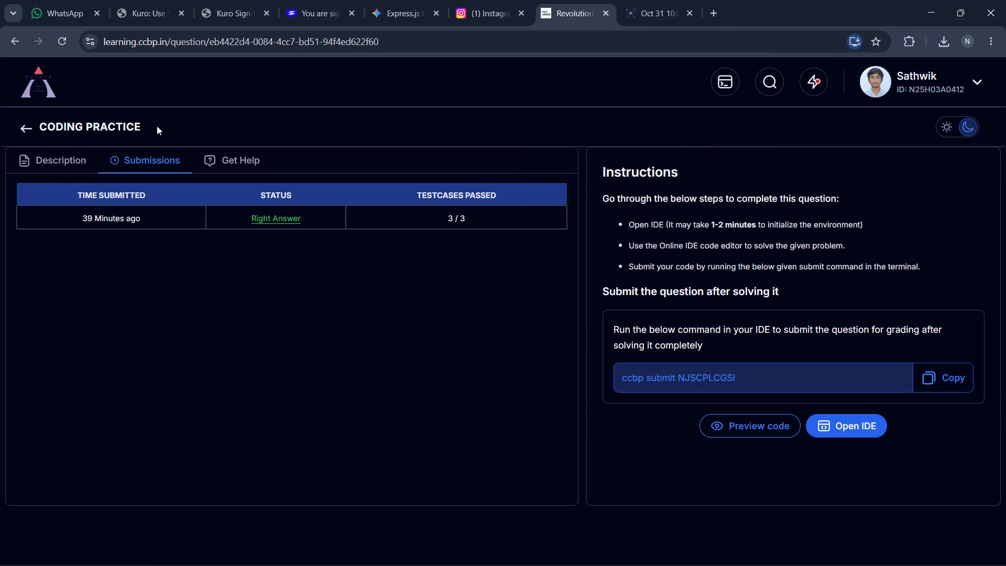
Return to the coding practice list, open the Today's Date question and switch its page to light mode.
click(27, 129)
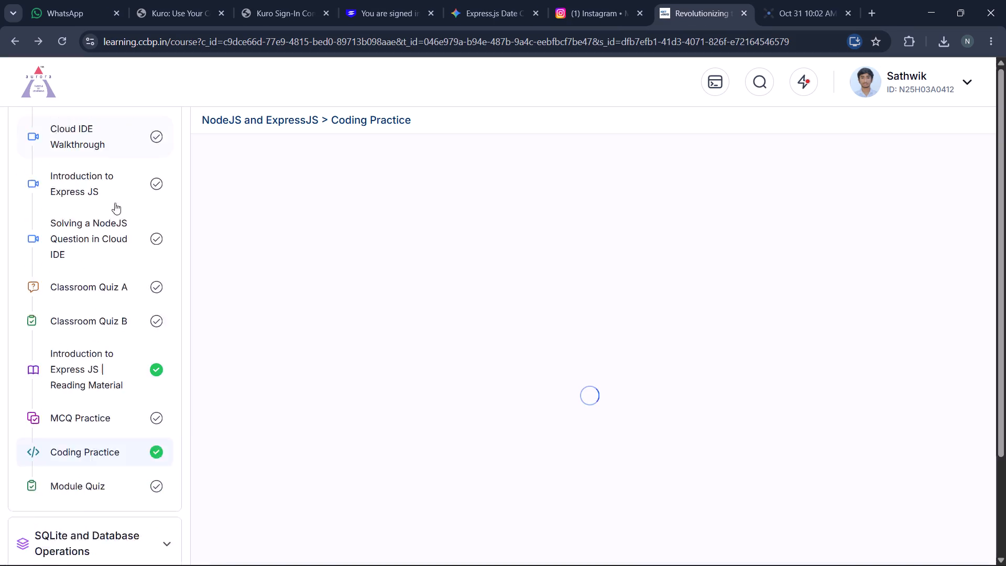
click(330, 333)
click(392, 300)
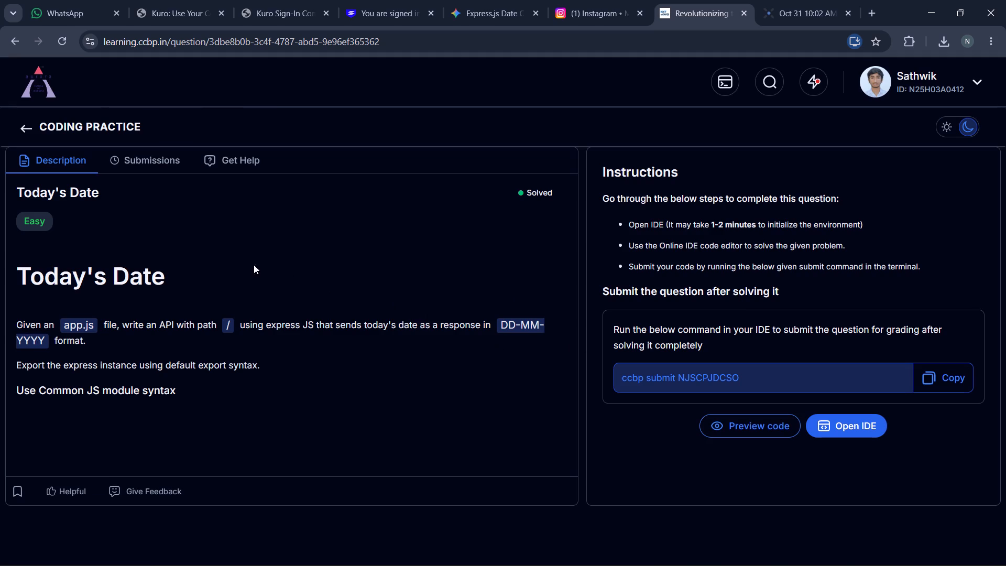
click(960, 130)
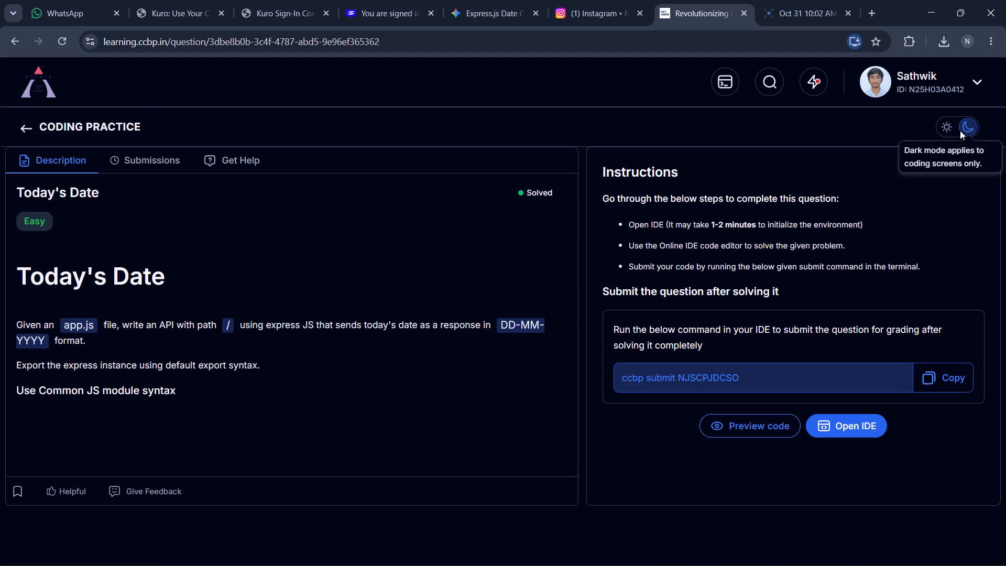
click(952, 129)
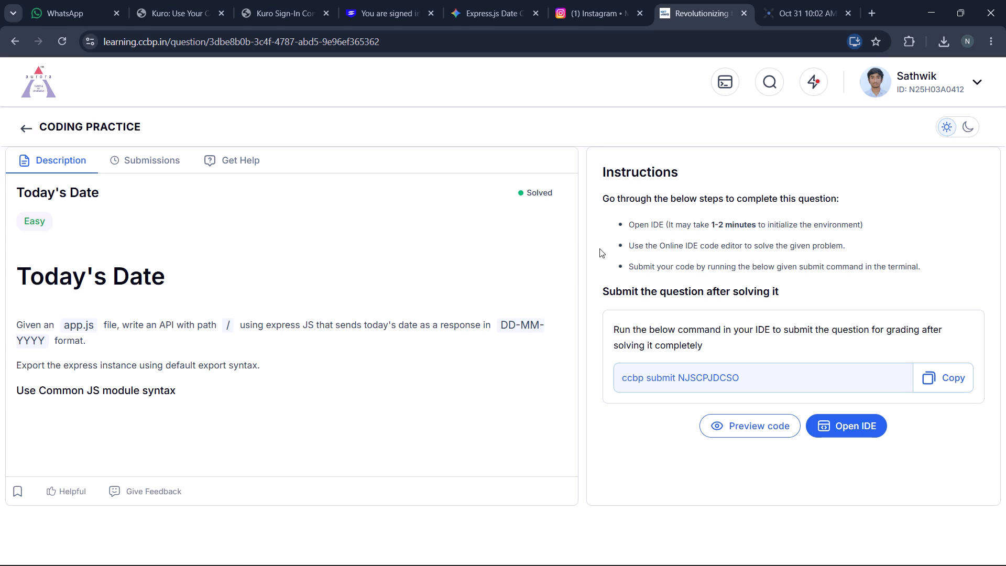
Capture the Today's Date question page in Window snip mode and paste it under "2. Today's Date" in the Word report.
key(Print)
click(481, 28)
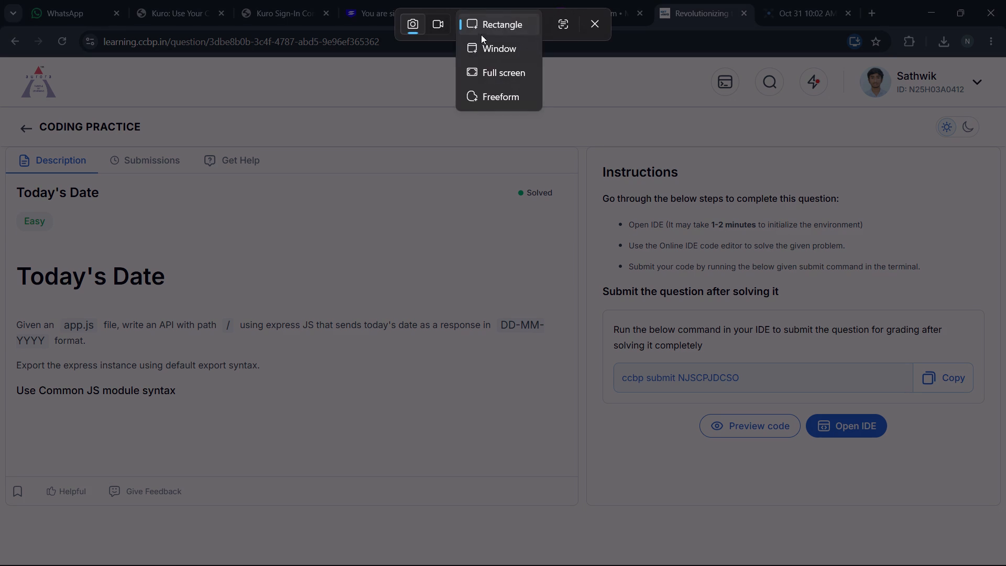
click(493, 54)
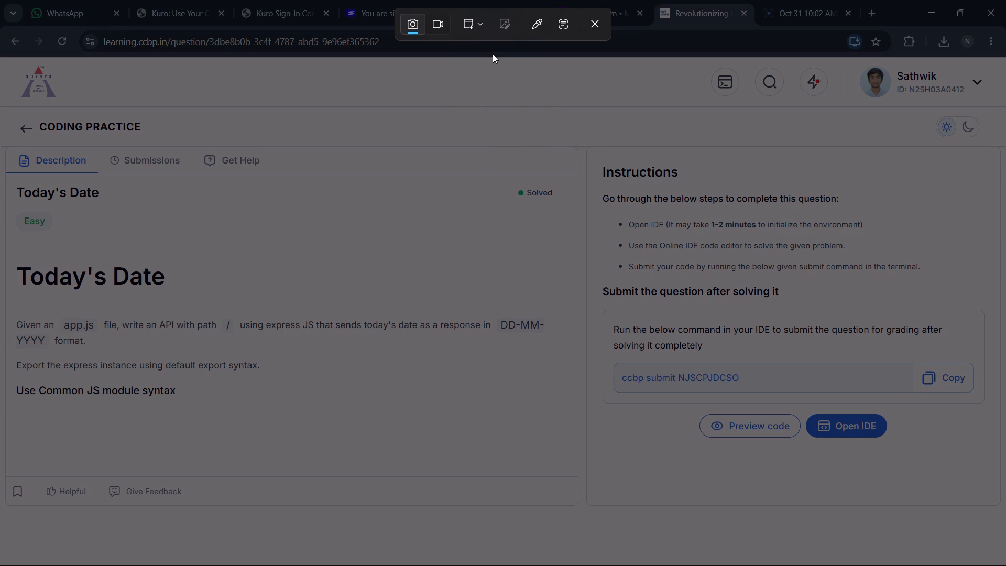
click(493, 54)
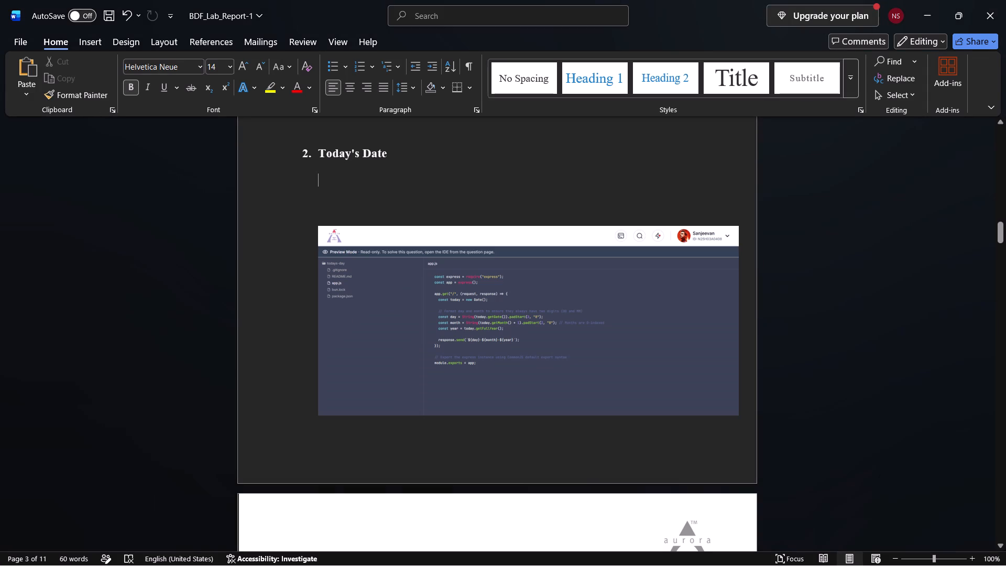
key(ctrl+v)
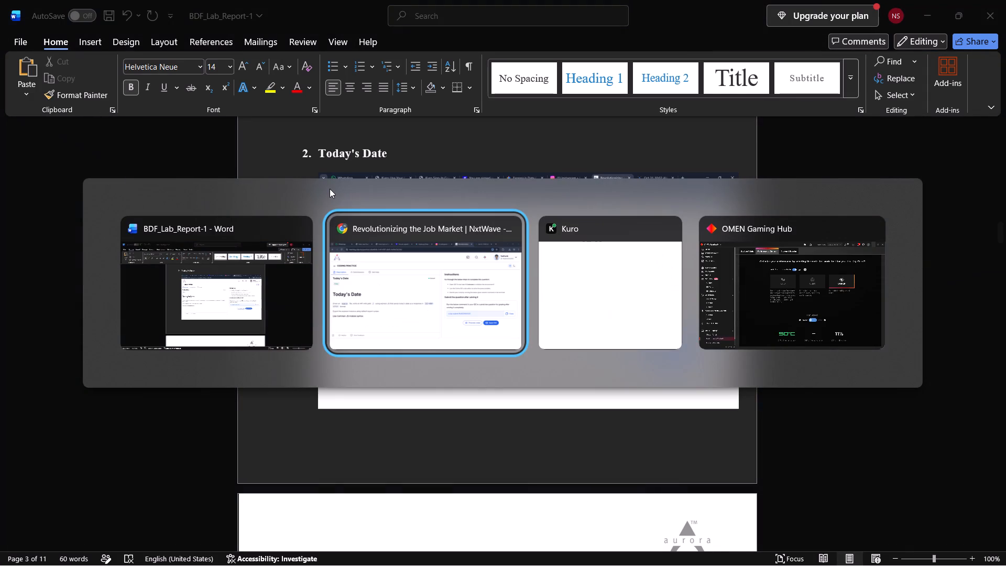
In the browser, open the Right Answer submission of Today's Date and capture its Submission Details page in Window snip mode.
scroll(330, 189, down, 1)
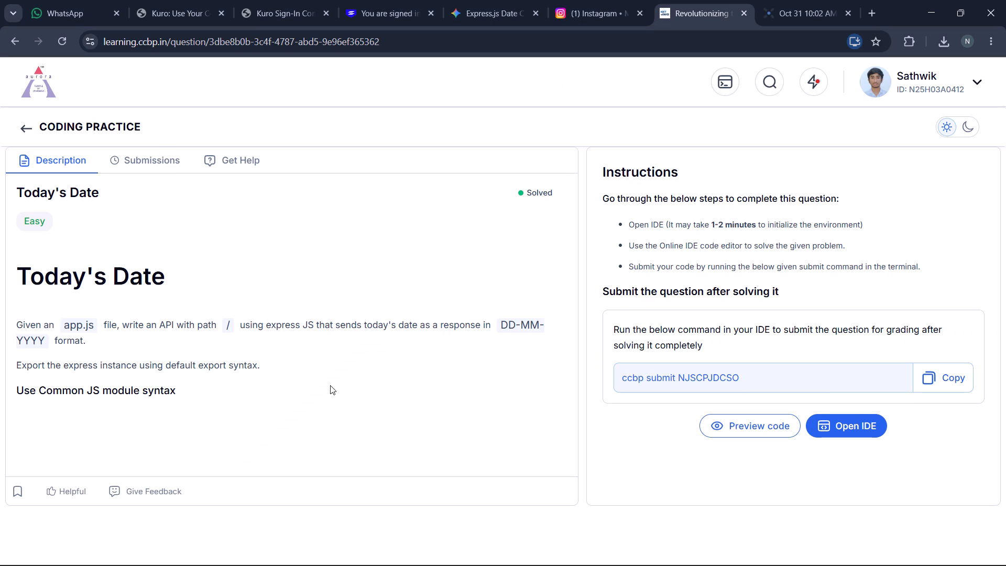
click(171, 164)
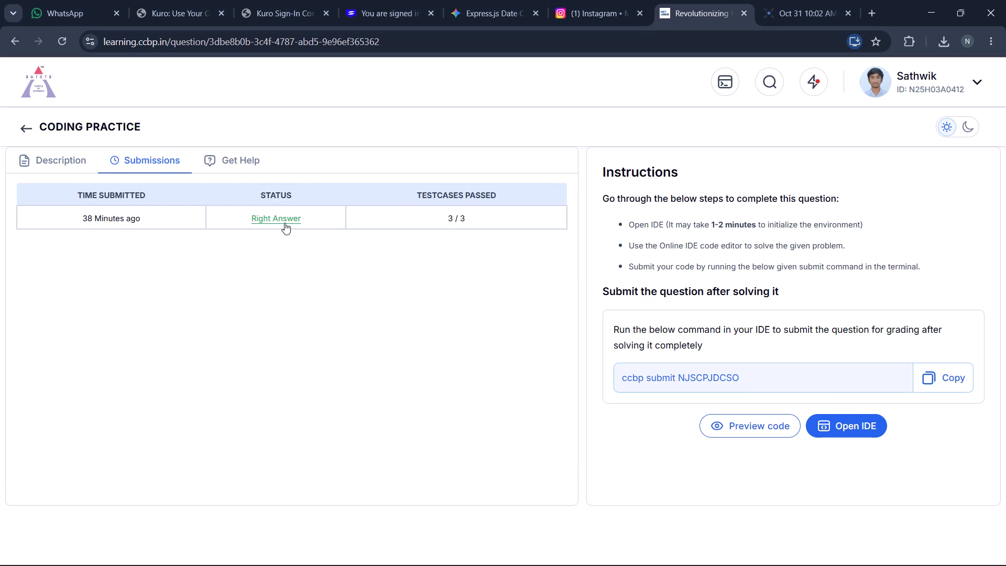
click(285, 223)
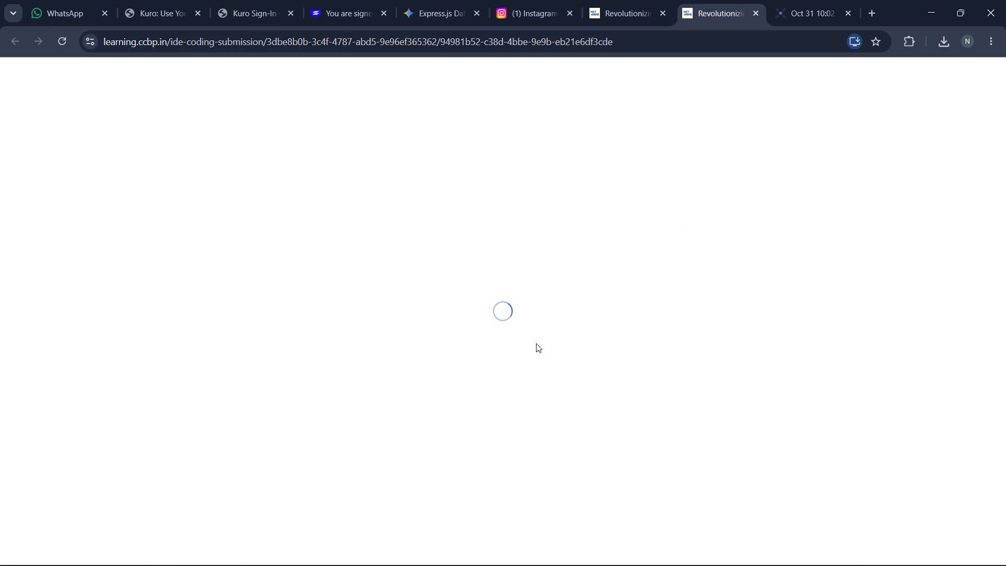
key(Print)
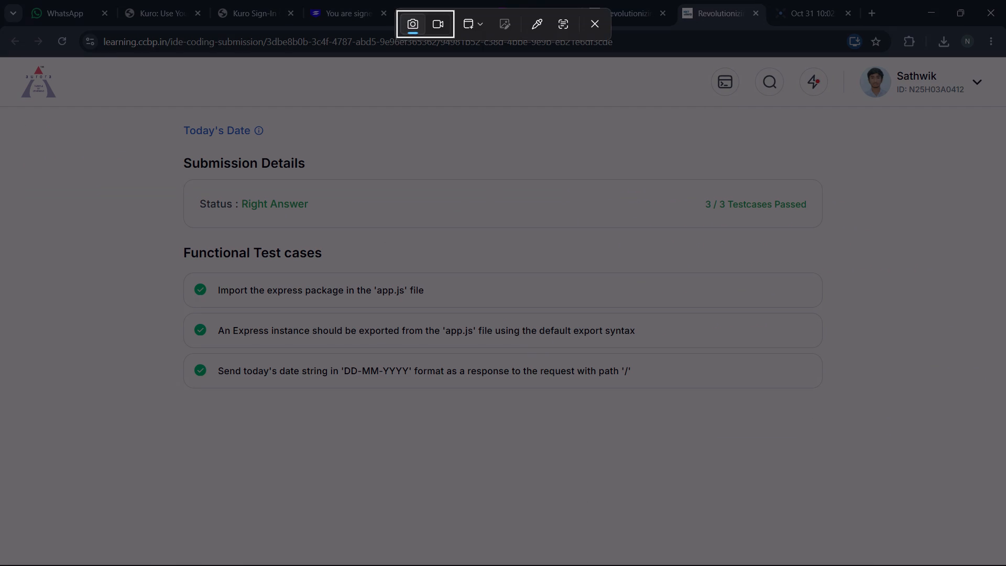
click(444, 24)
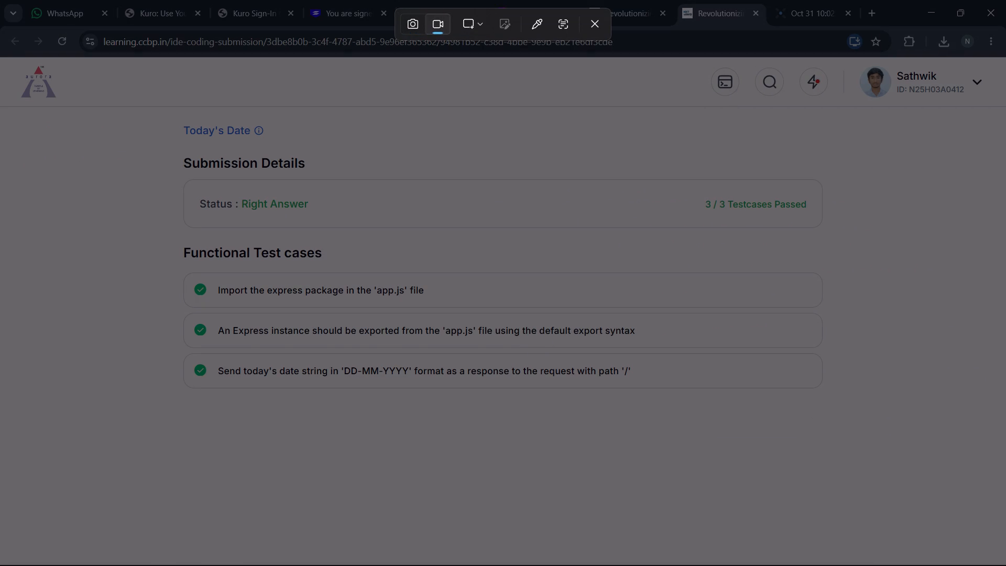
click(414, 28)
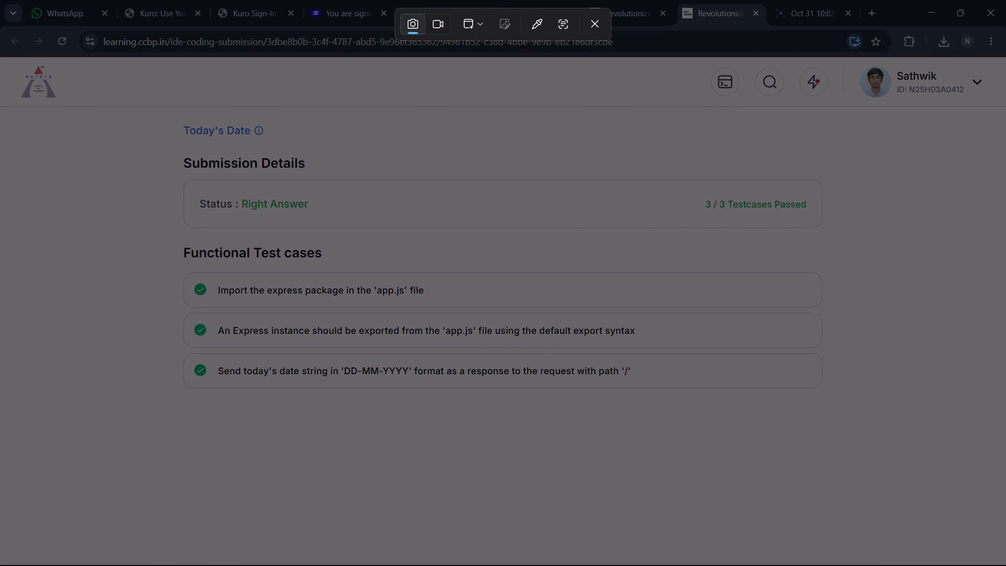
click(483, 27)
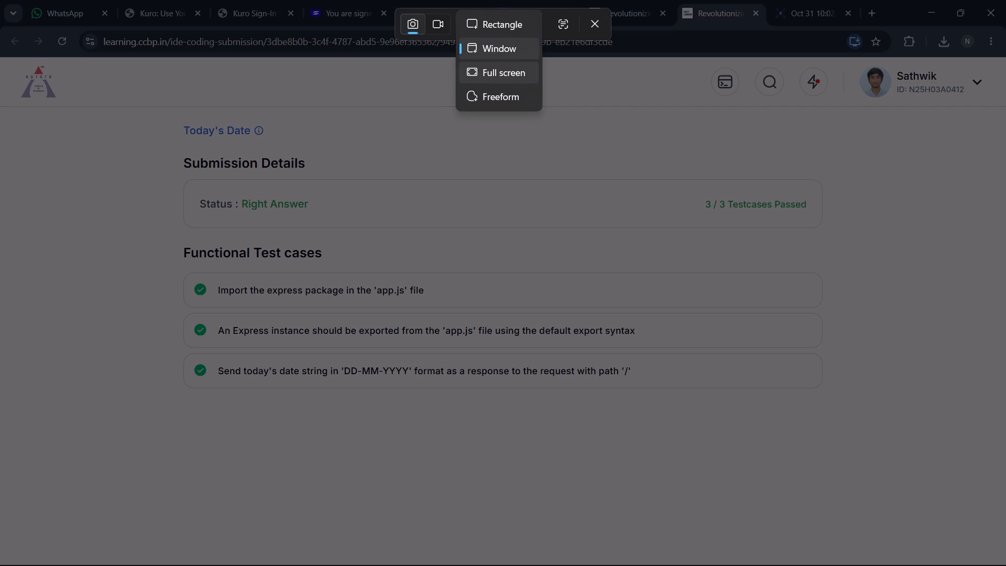
click(494, 49)
click(449, 127)
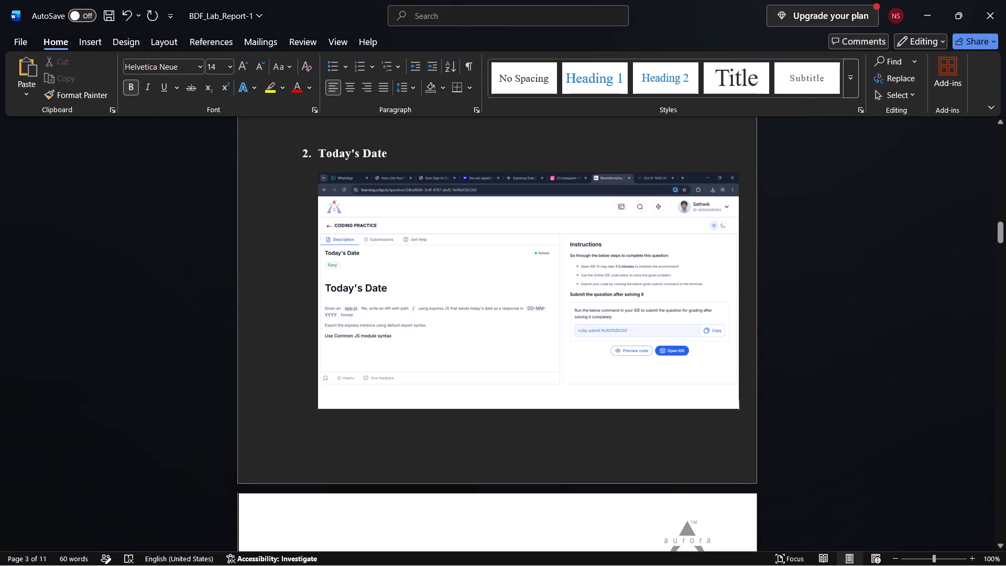
In the Word report, paste the capture above the old Today's Date submission details screenshot before "3. API Routing" and cut the old one.
scroll(396, 376, down, 2)
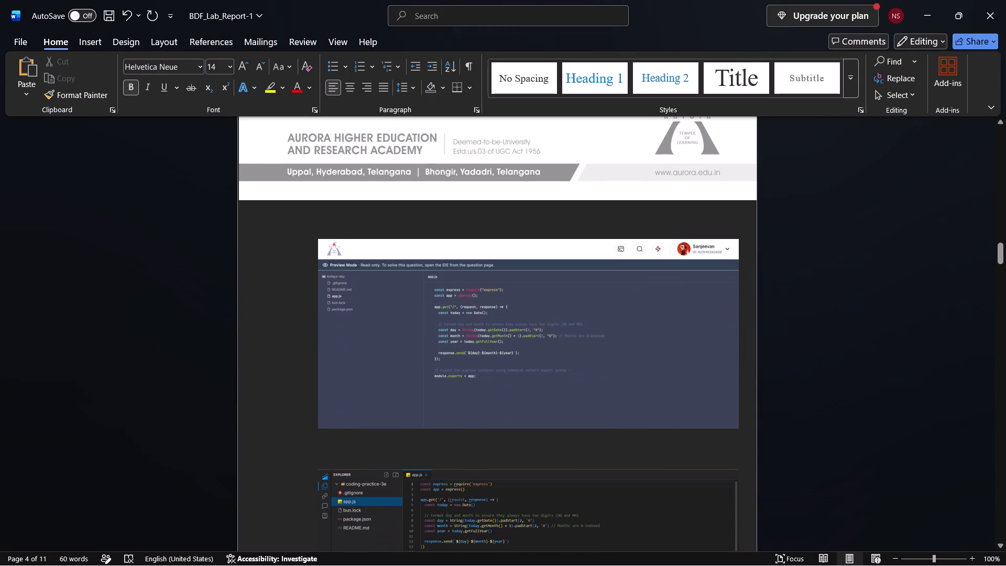
scroll(396, 376, down, 2)
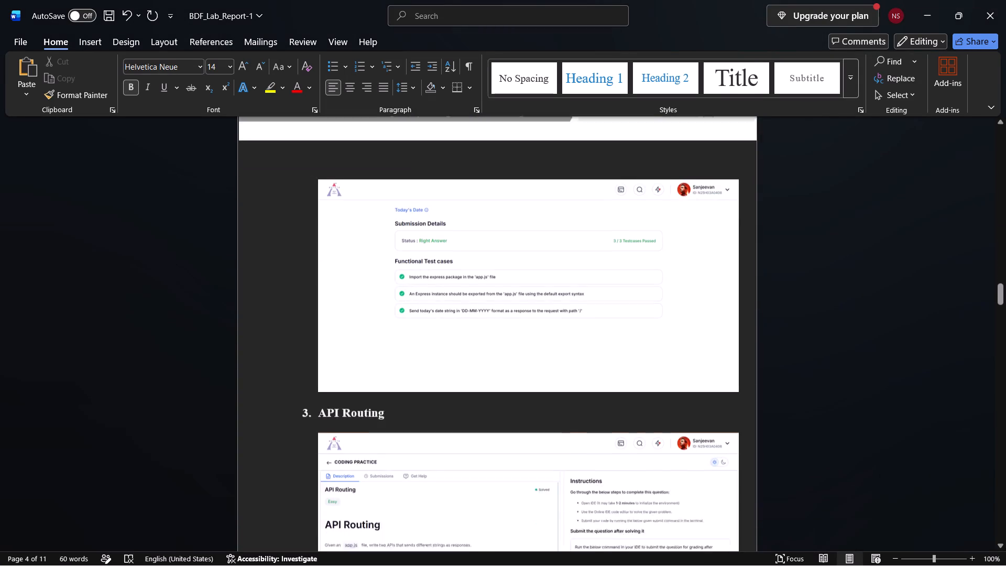
scroll(396, 376, down, 1)
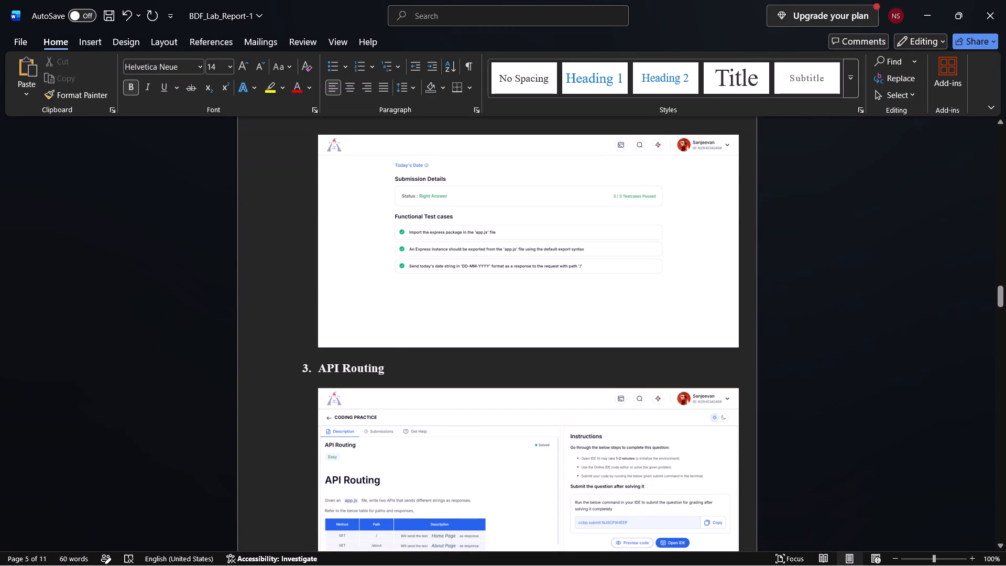
click(339, 357)
key(Return)
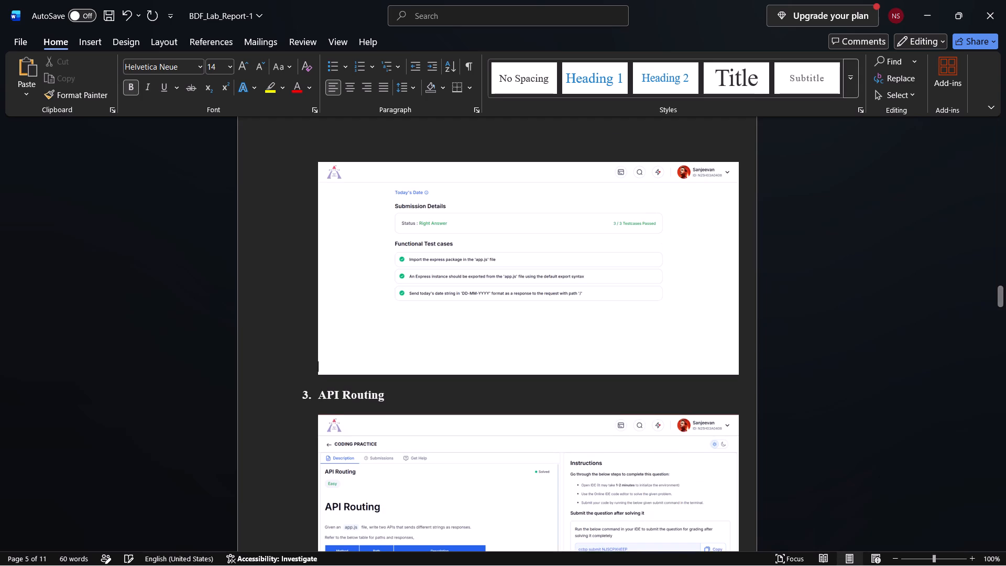
click(341, 144)
key(ctrl+v)
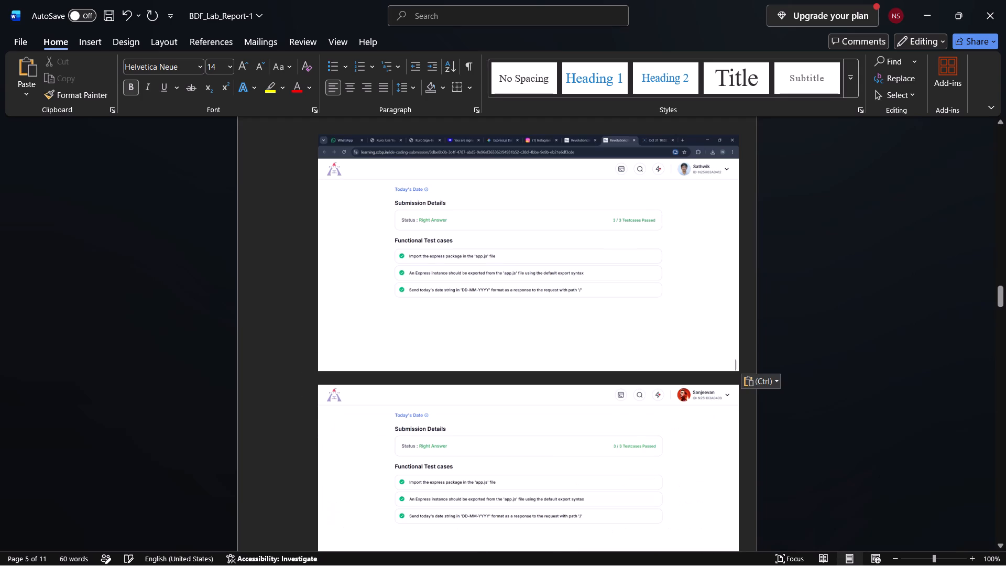
right_click(496, 454)
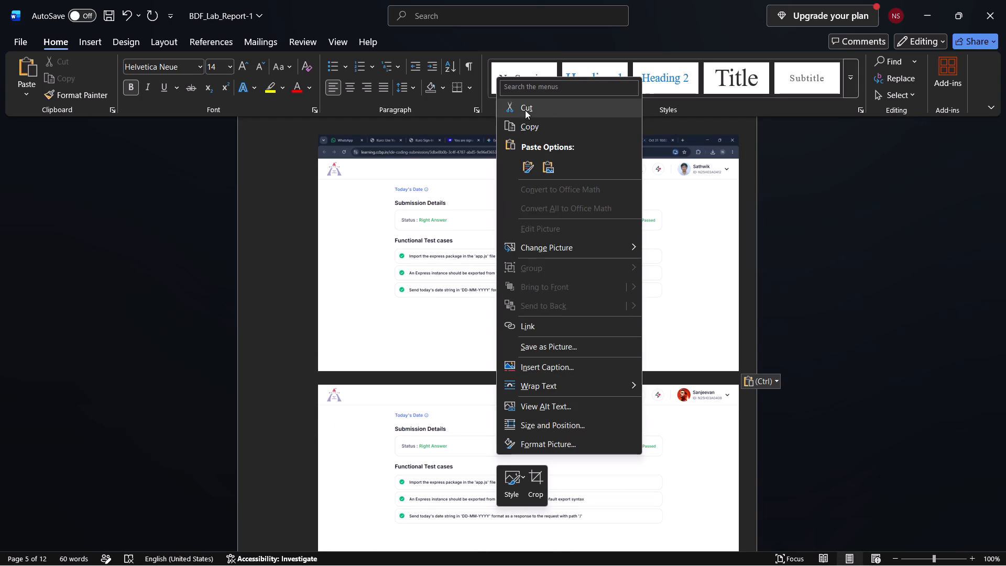
click(525, 110)
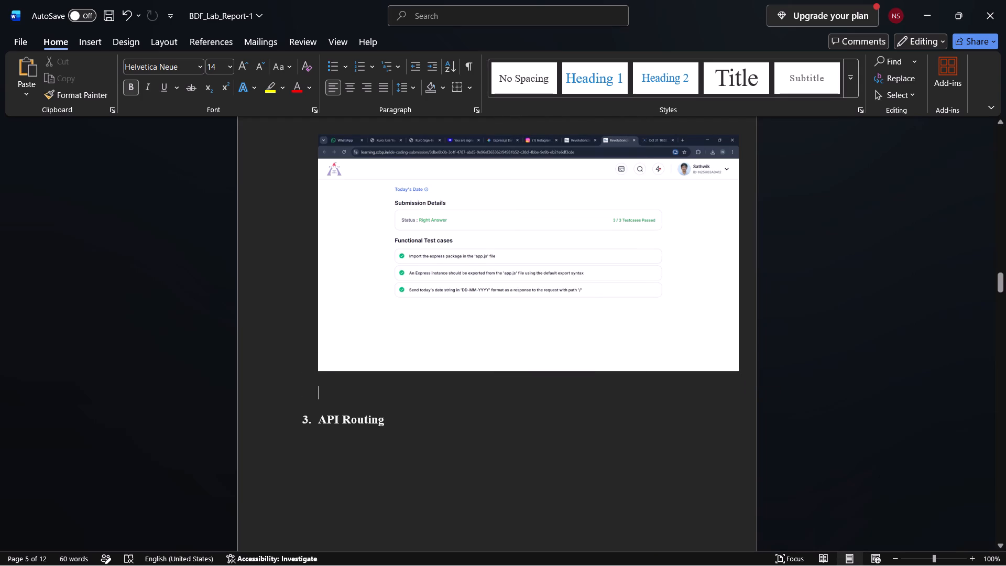
Back in the browser, open the code preview of Today's Date from its question page and capture it in Window snip mode.
drag(1000, 288, 1004, 249)
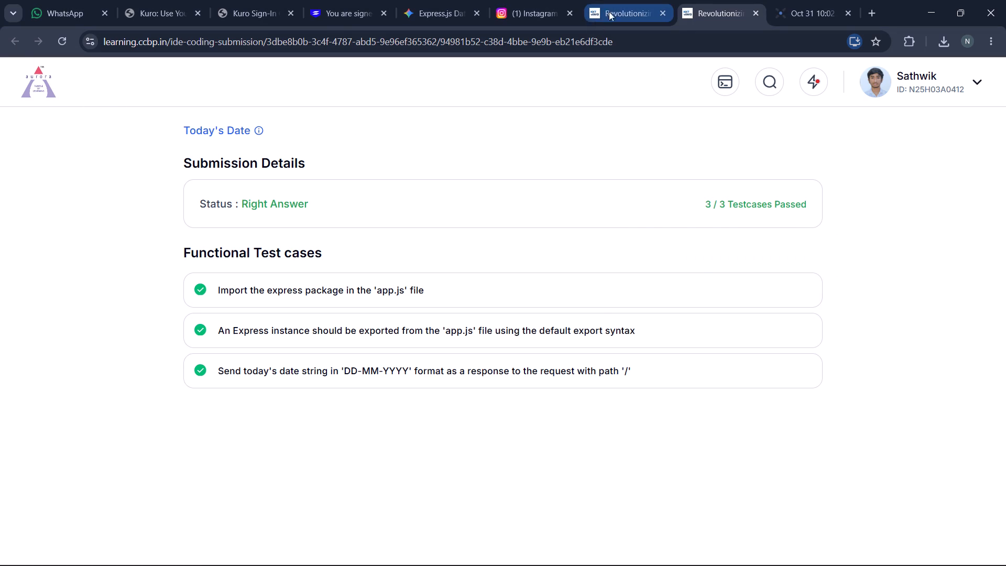
click(626, 7)
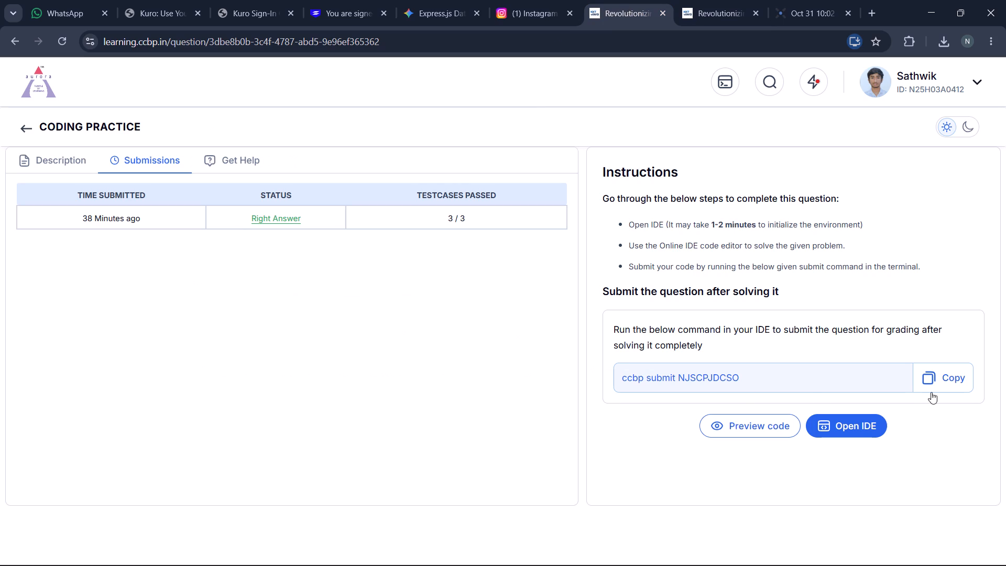
click(725, 420)
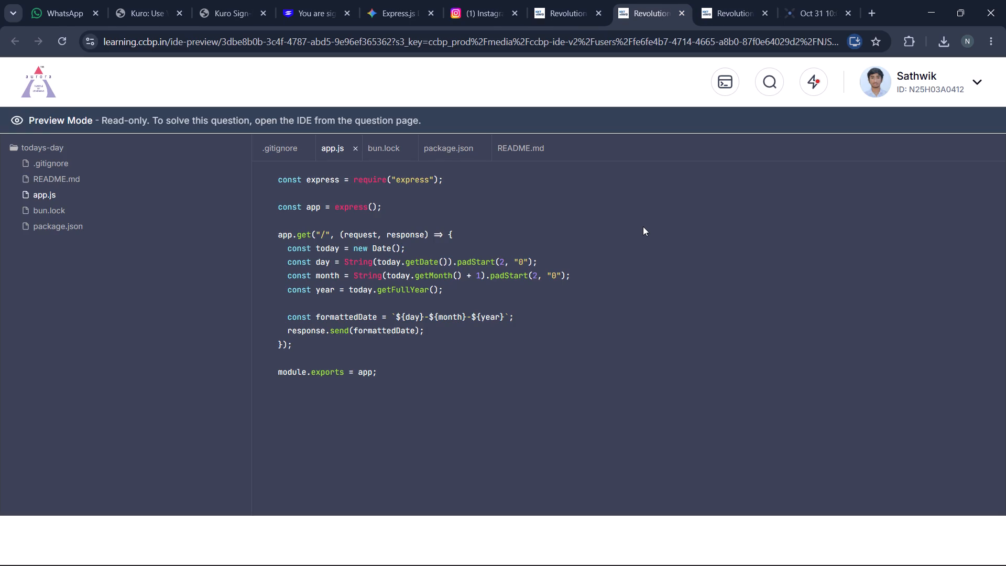
key(Print)
click(485, 23)
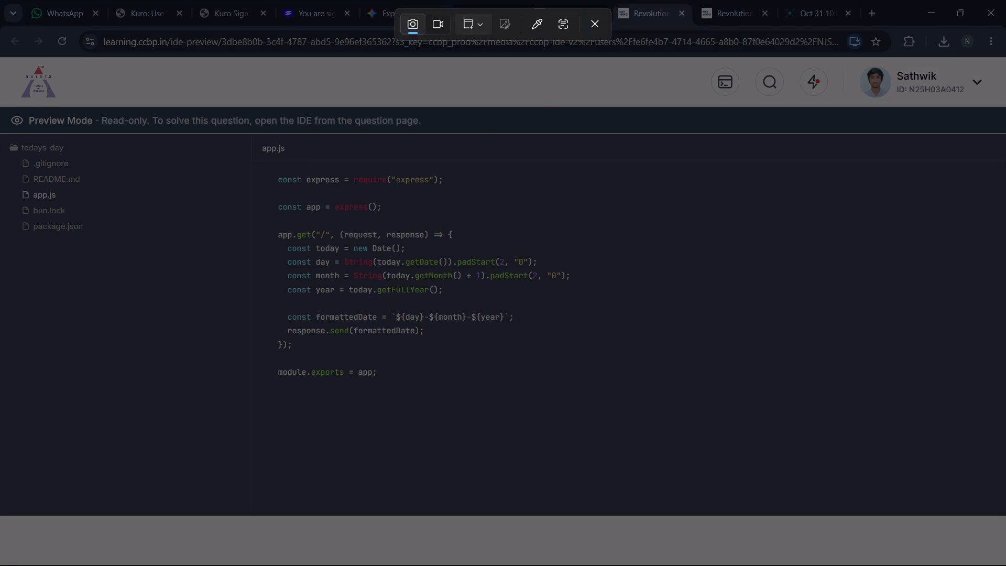
click(494, 56)
click(476, 99)
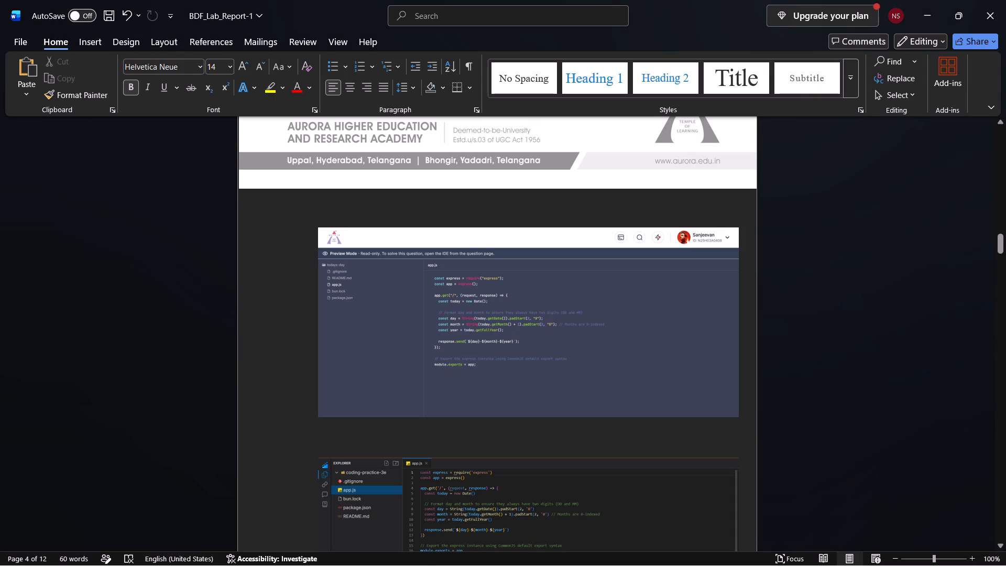
In the Word report, paste the capture above the old Today's Date code preview screenshot and cut the old one.
click(339, 197)
key(ctrl+v)
right_click(479, 506)
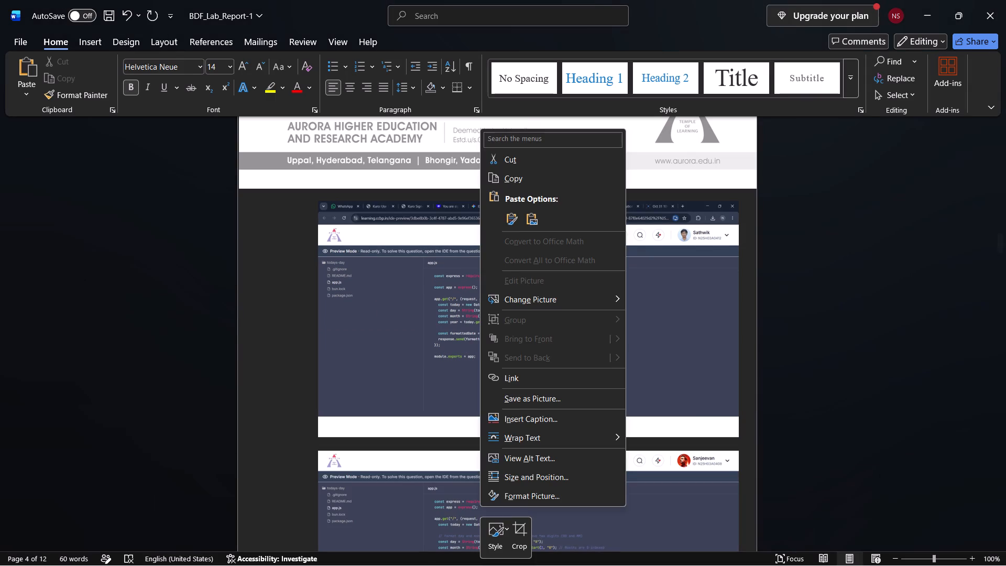
click(530, 160)
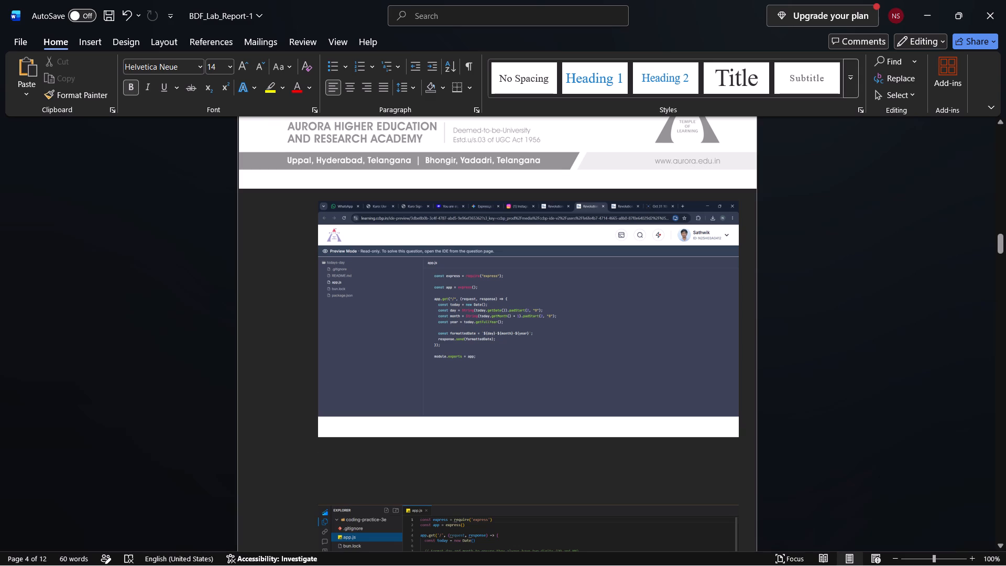
In the browser, open the IDE for Today's Date from its question page, closing the session active in another window.
click(582, 145)
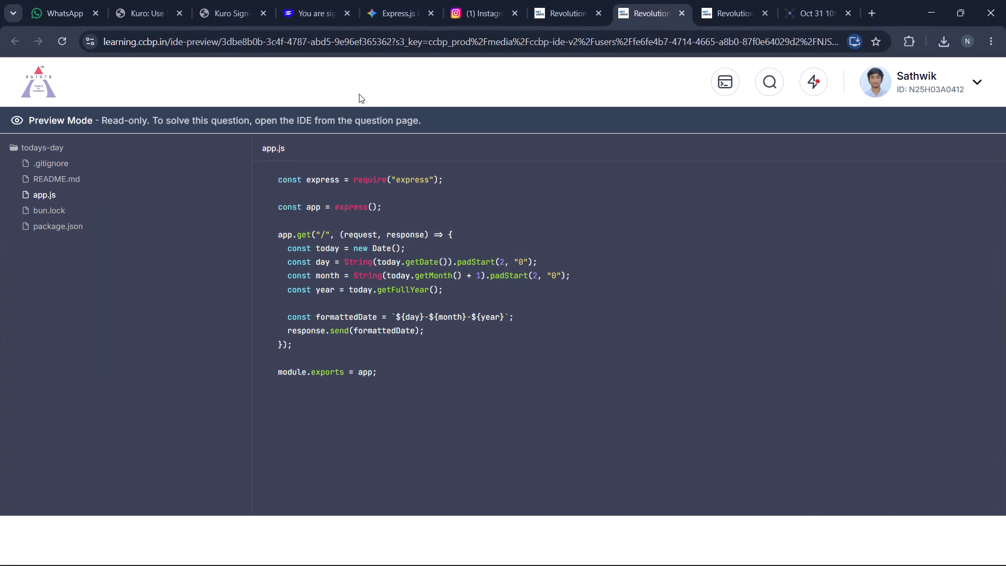
click(568, 8)
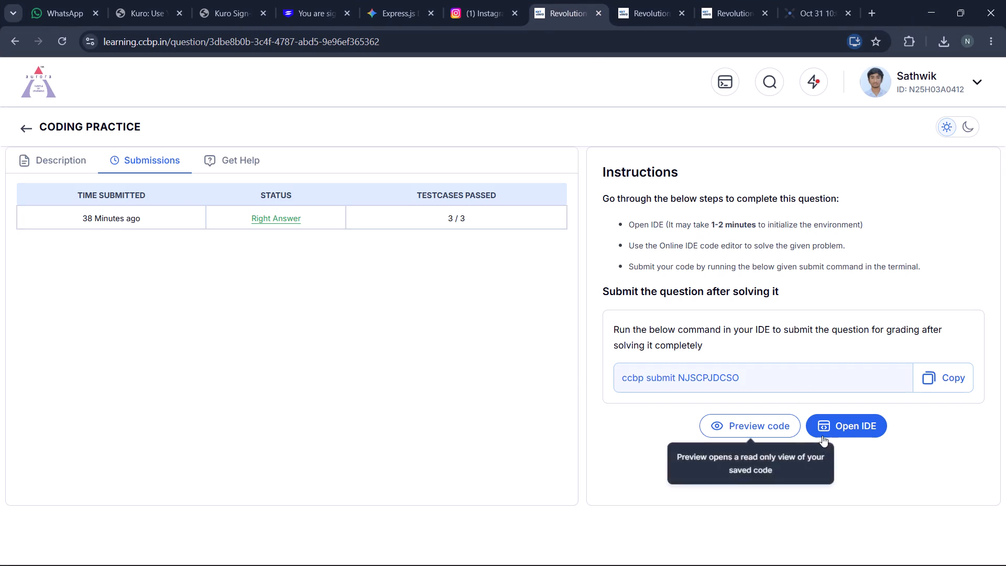
click(856, 432)
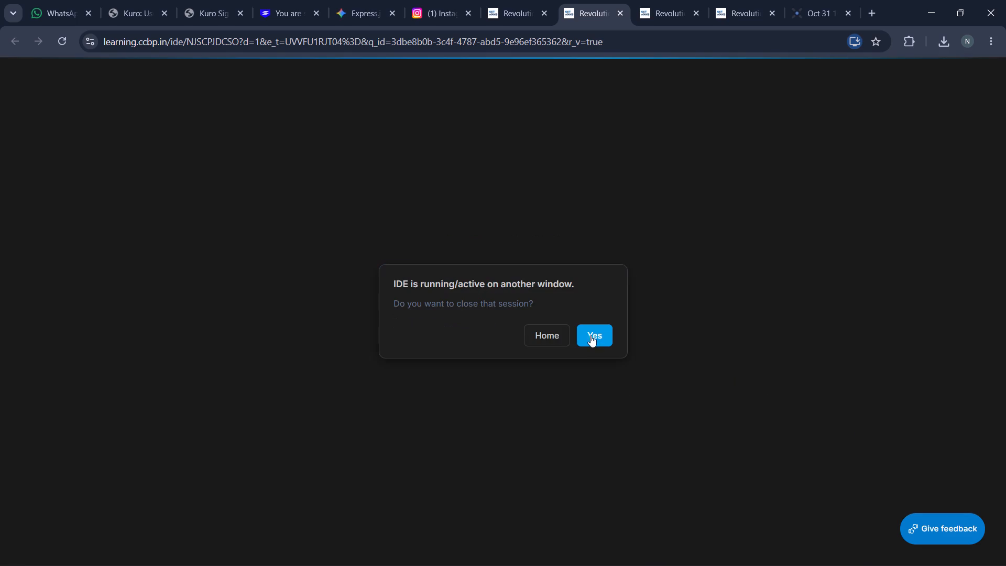
click(591, 334)
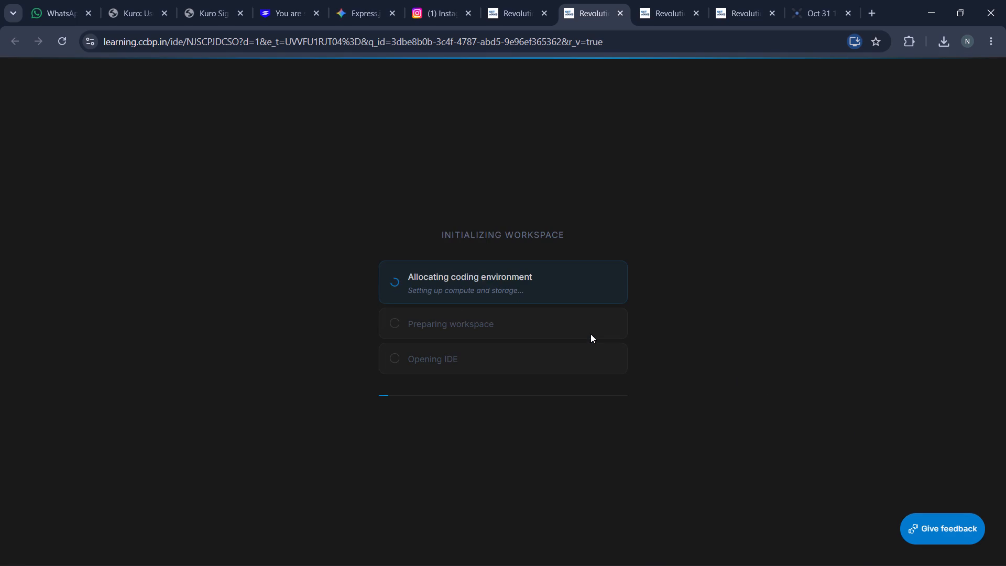
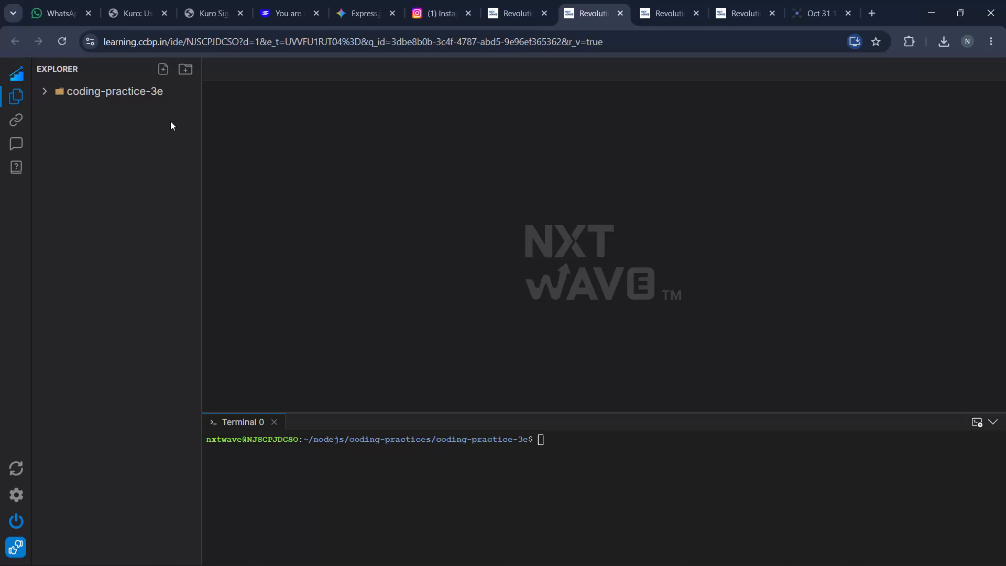
In the Today's Date IDE, expand the coding-practice-3e folder, open app.js and capture the browser window.
click(153, 97)
click(137, 137)
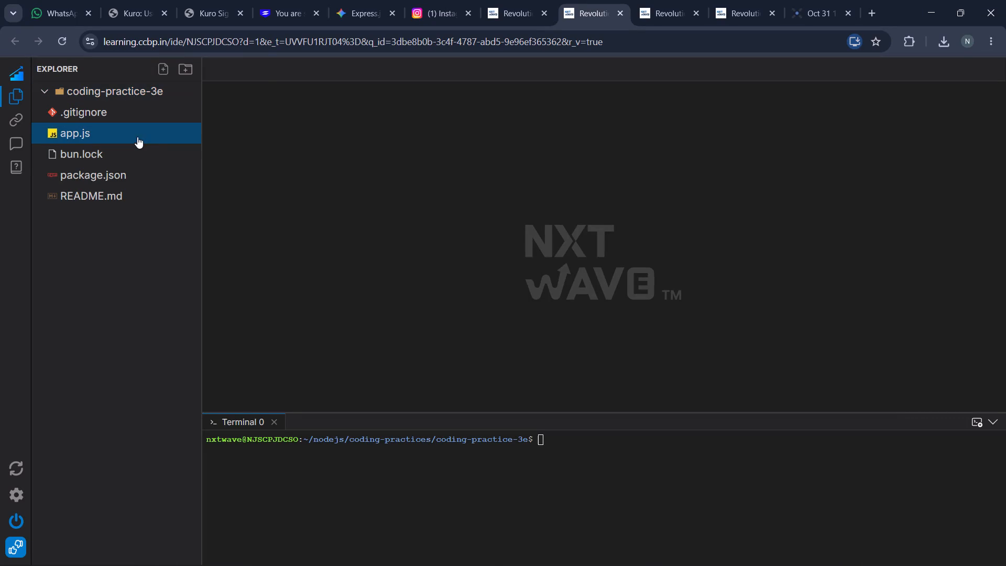
key(Print)
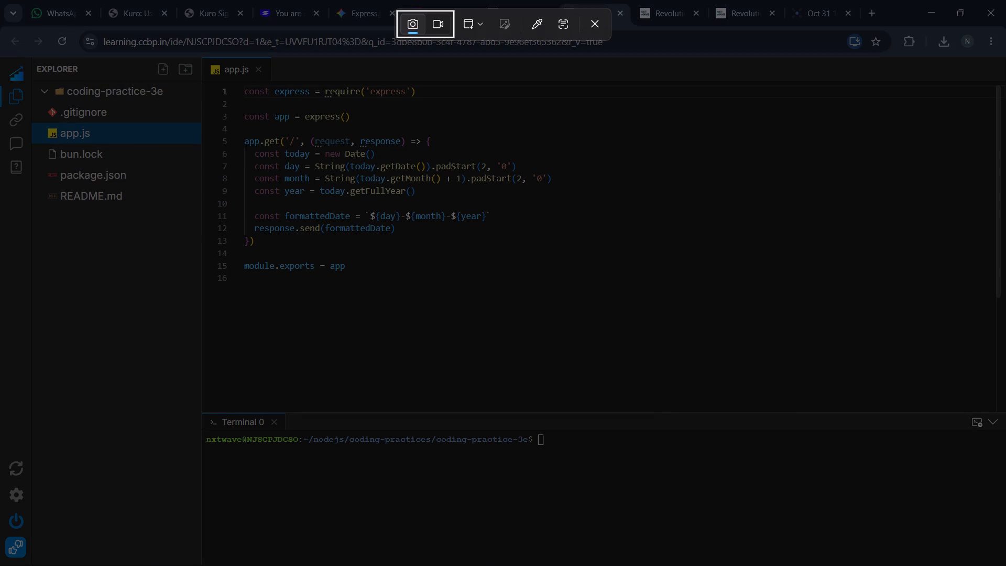
click(433, 102)
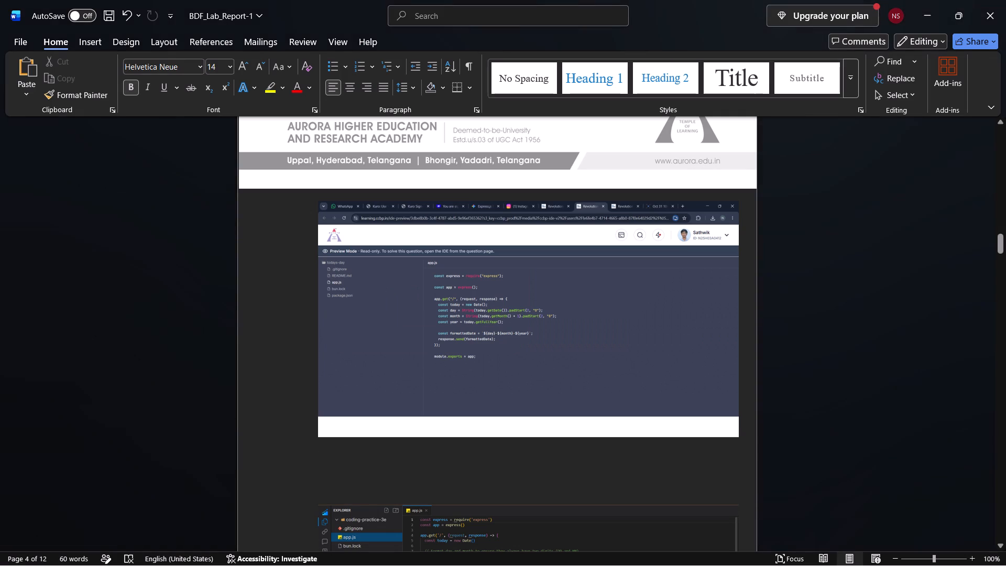
In the Word report, paste the IDE capture below the Today's Date code preview screenshot and cut the old IDE screenshot.
key(ctrl+v)
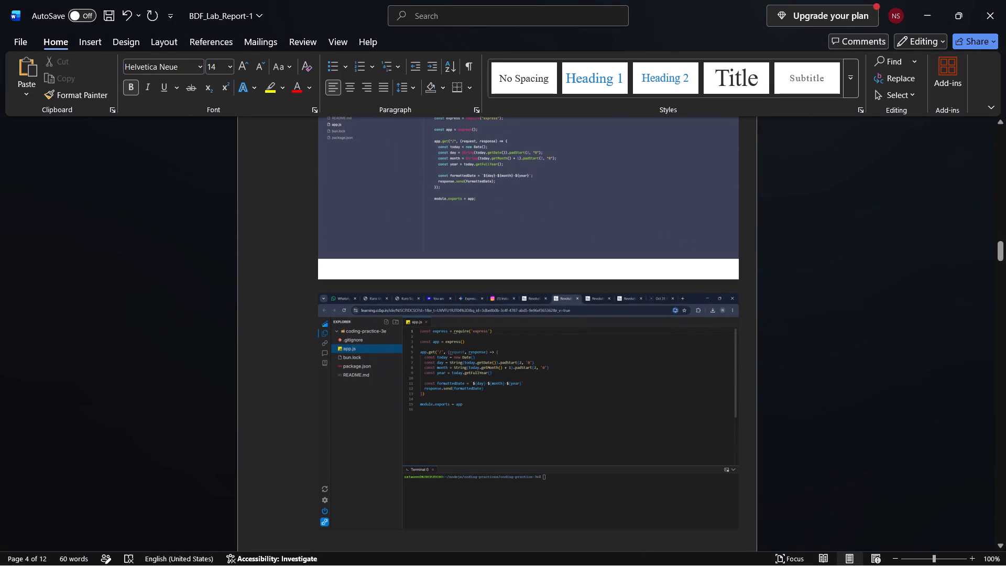
drag(1000, 252, 1000, 259)
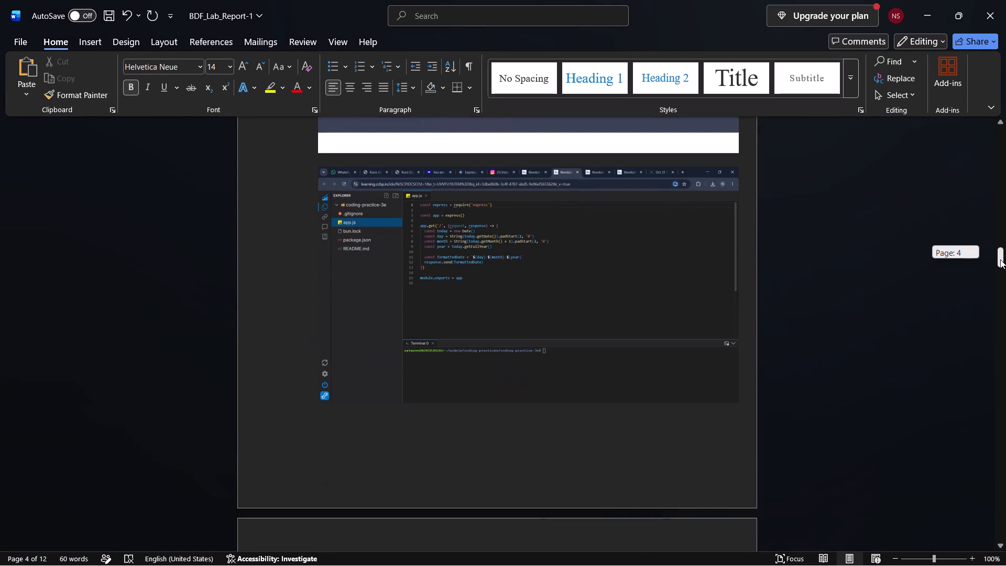
drag(1000, 259, 1005, 277)
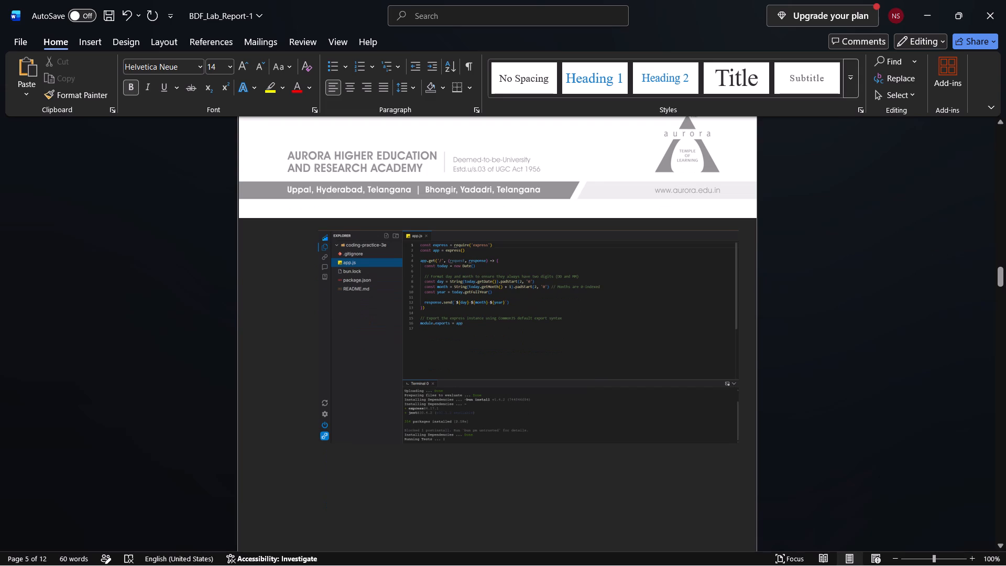
click(650, 370)
right_click(533, 293)
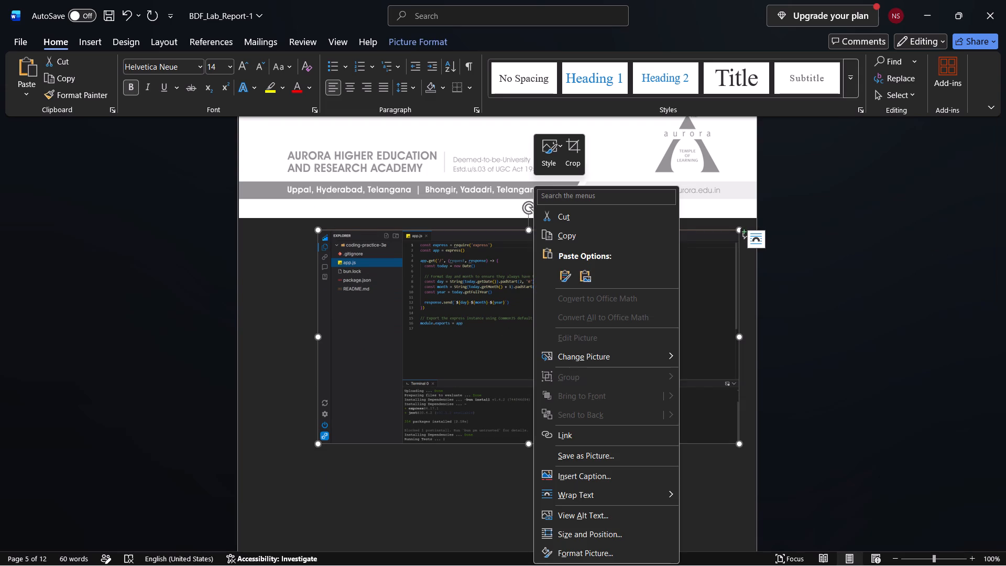
click(566, 212)
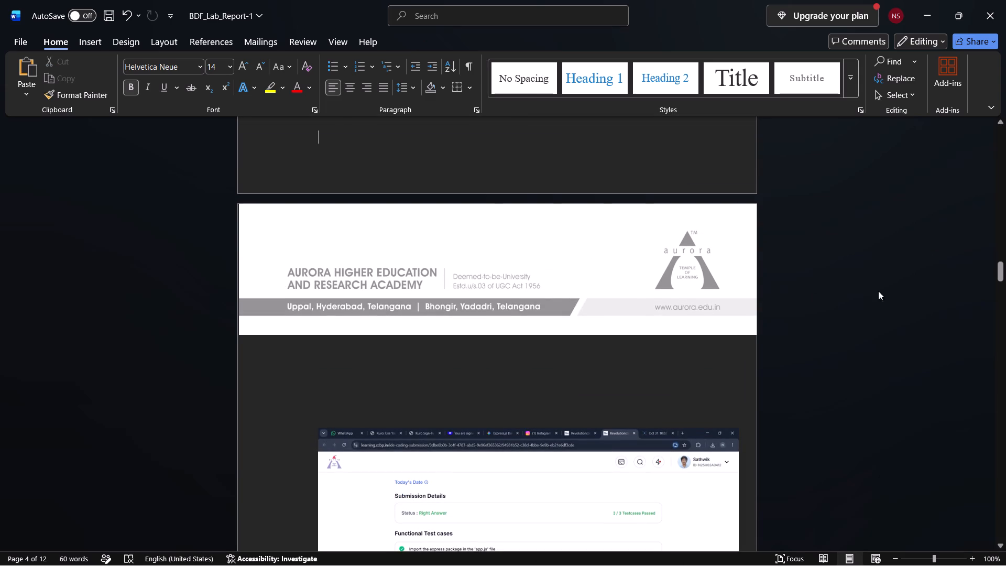
Cut the old API Routing question page screenshot above the API Routing code preview in the report.
drag(998, 268, 998, 273)
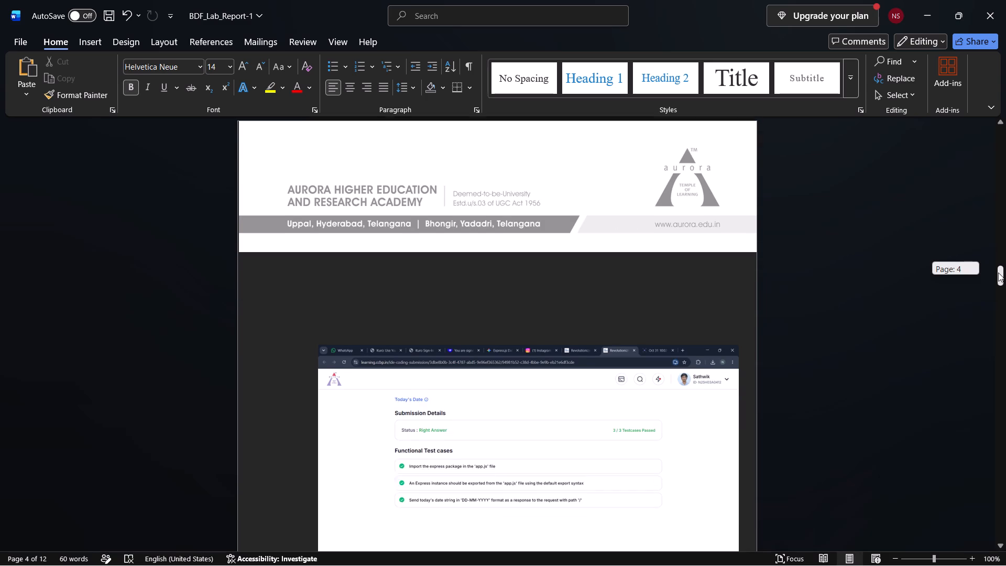
drag(998, 273, 1005, 306)
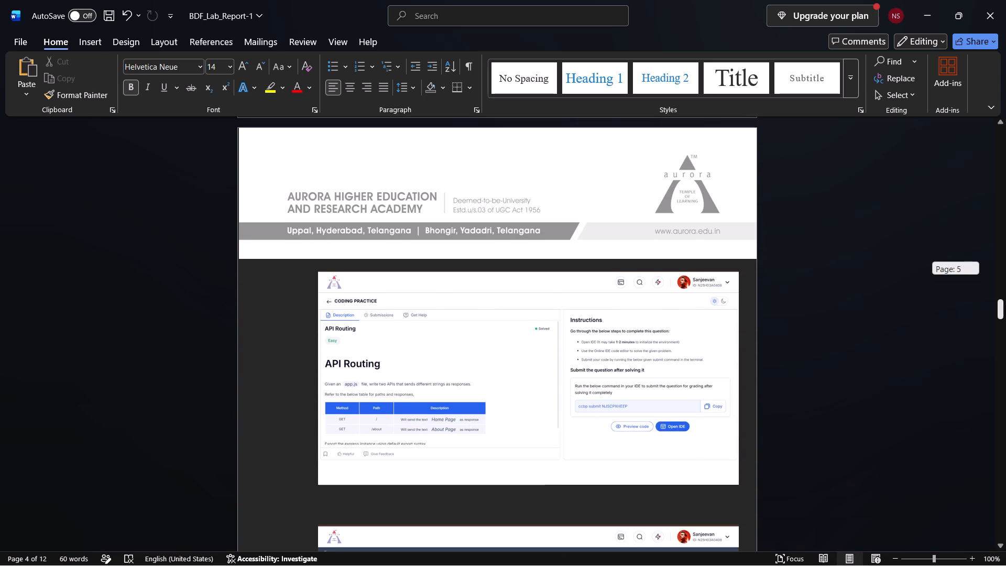
drag(1005, 306, 1005, 302)
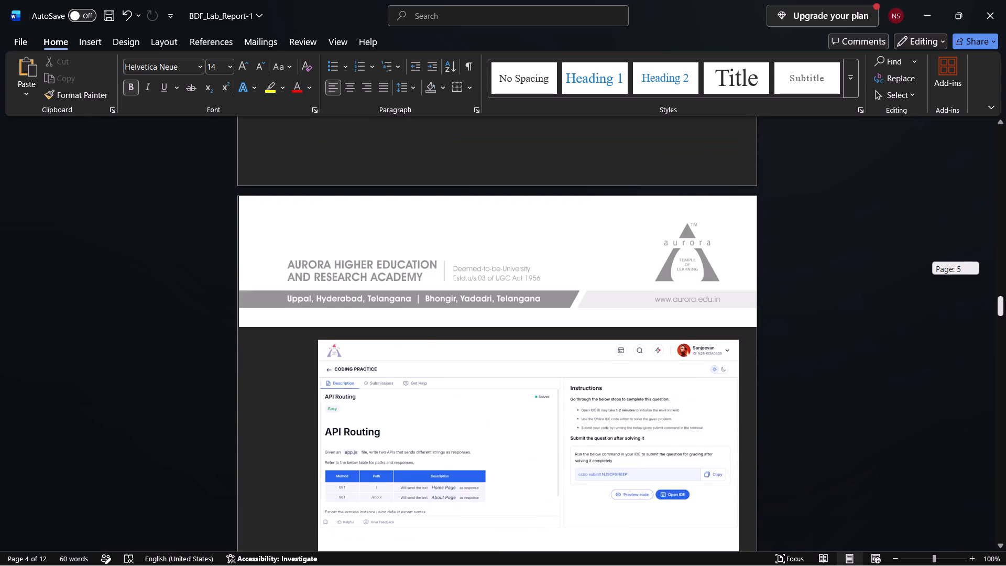
drag(1005, 302, 1005, 306)
right_click(695, 350)
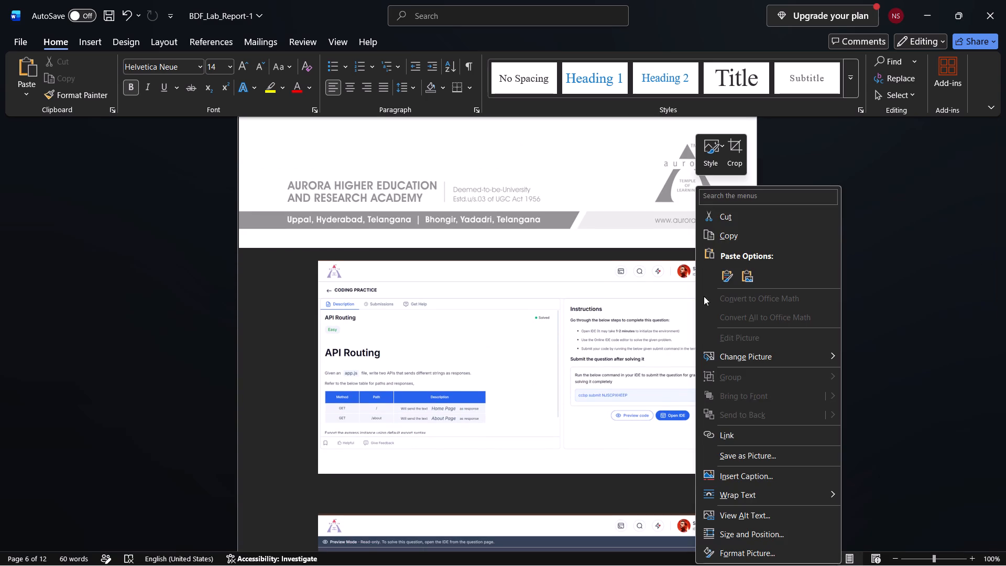
click(723, 222)
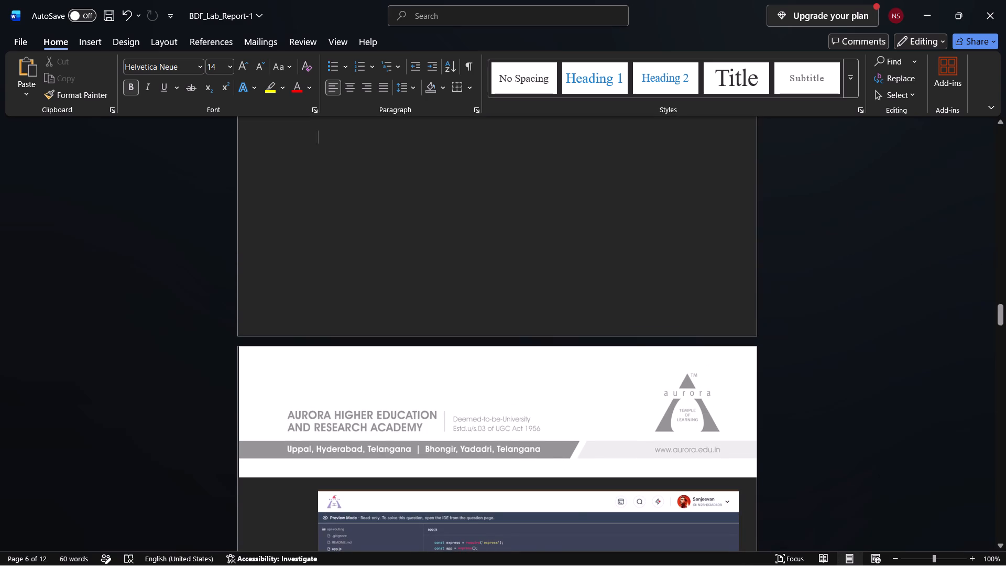
right_click(528, 508)
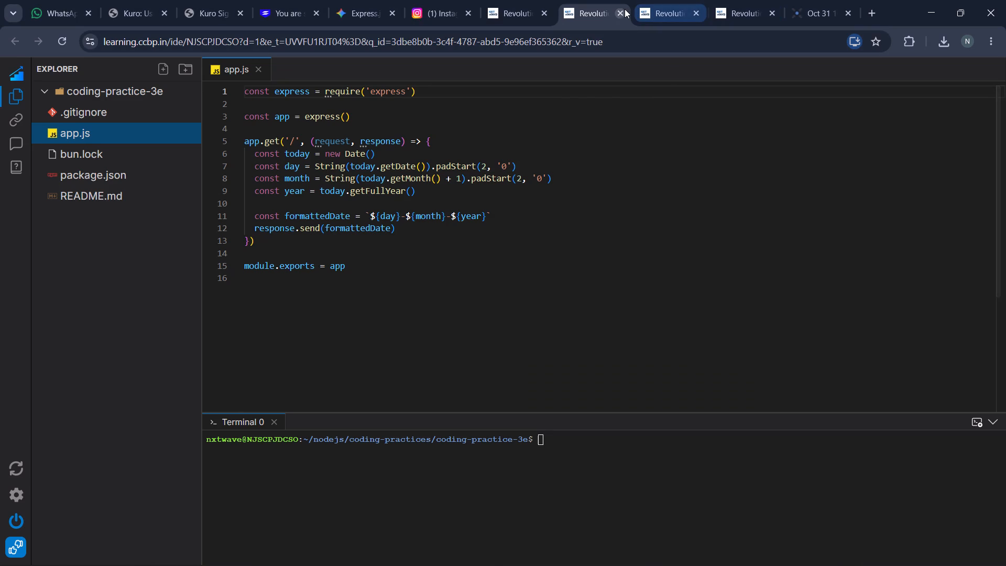
In the browser, close the Today's Date IDE, submission details and code preview pages, keeping its question page open.
click(625, 9)
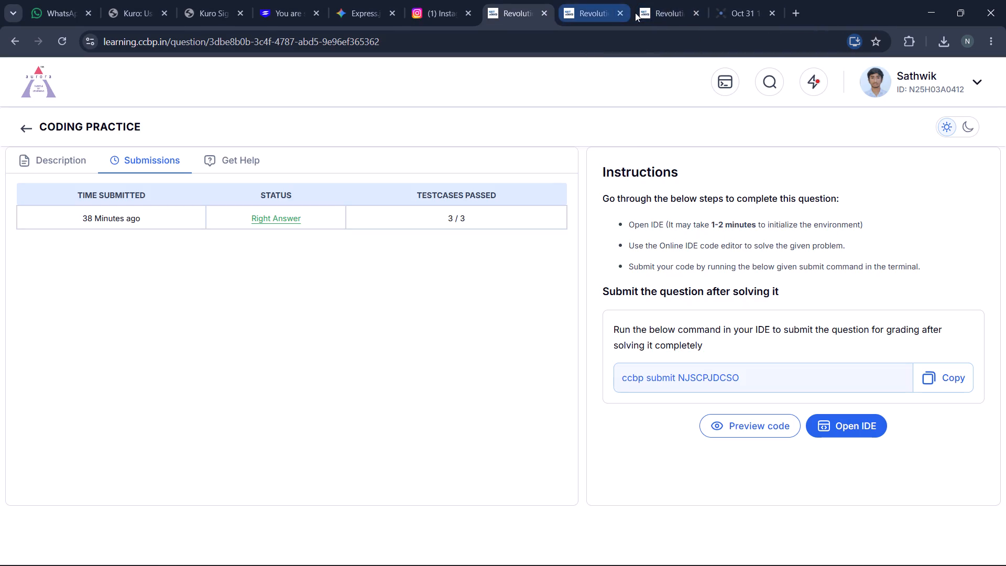
click(678, 14)
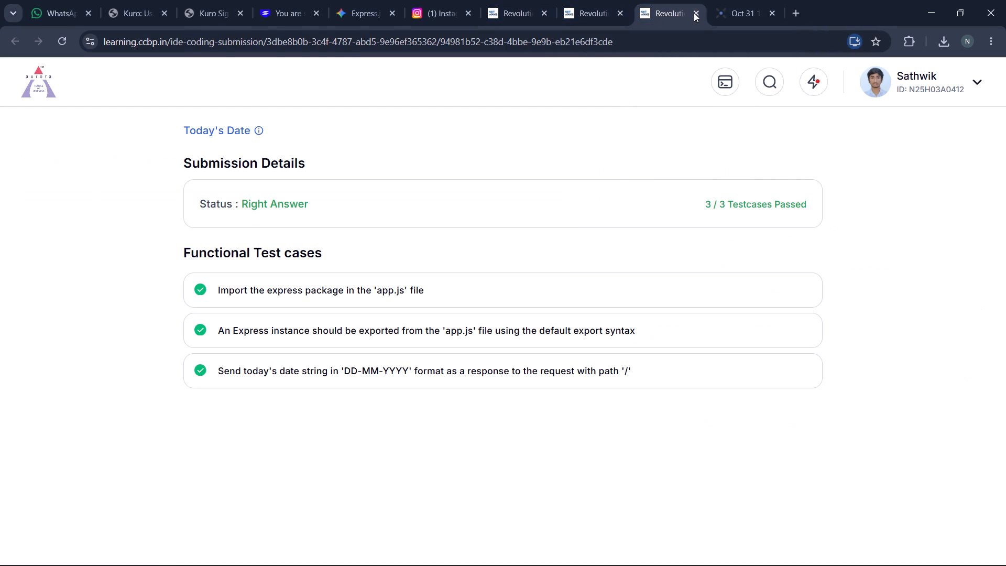
click(697, 13)
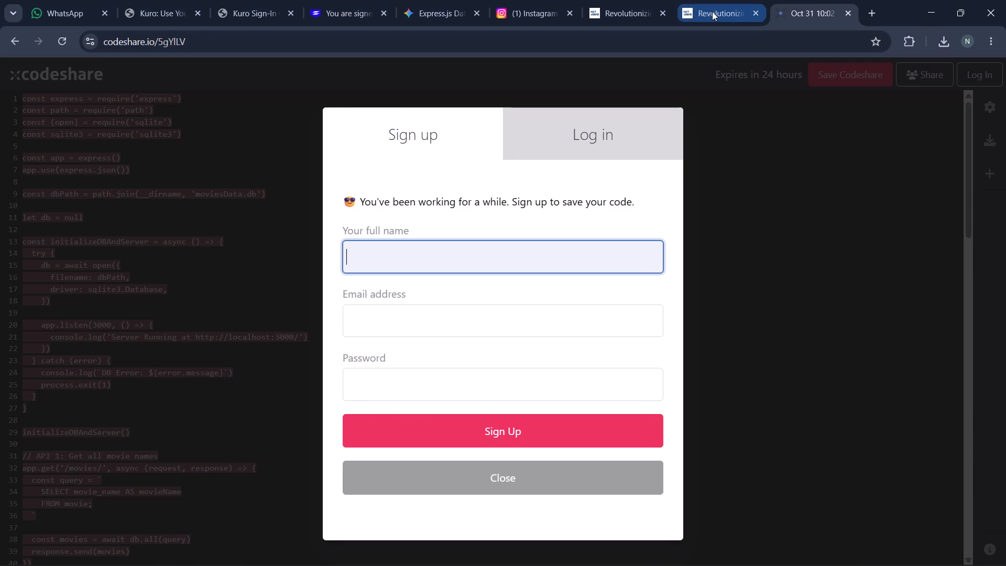
click(712, 12)
click(634, 5)
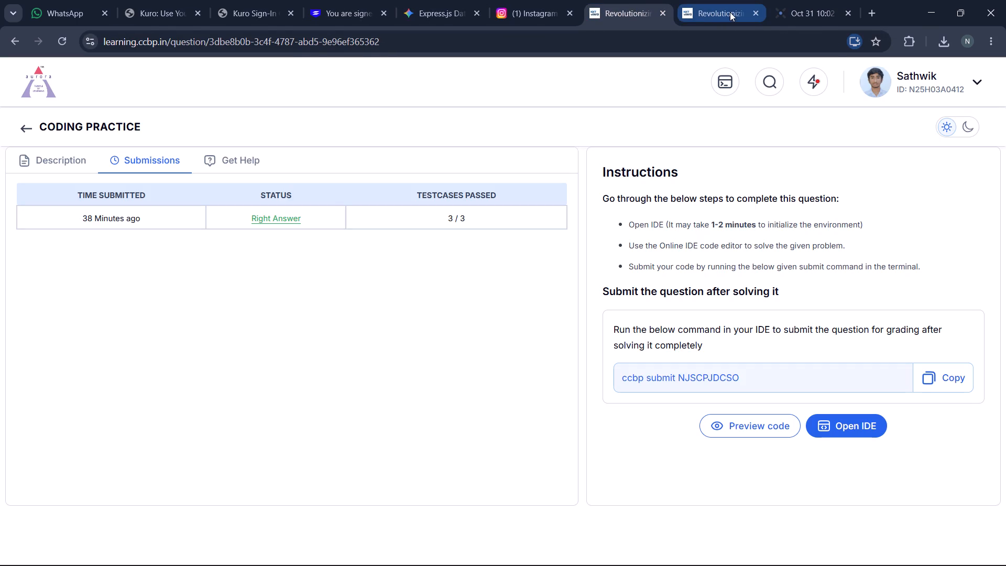
click(759, 9)
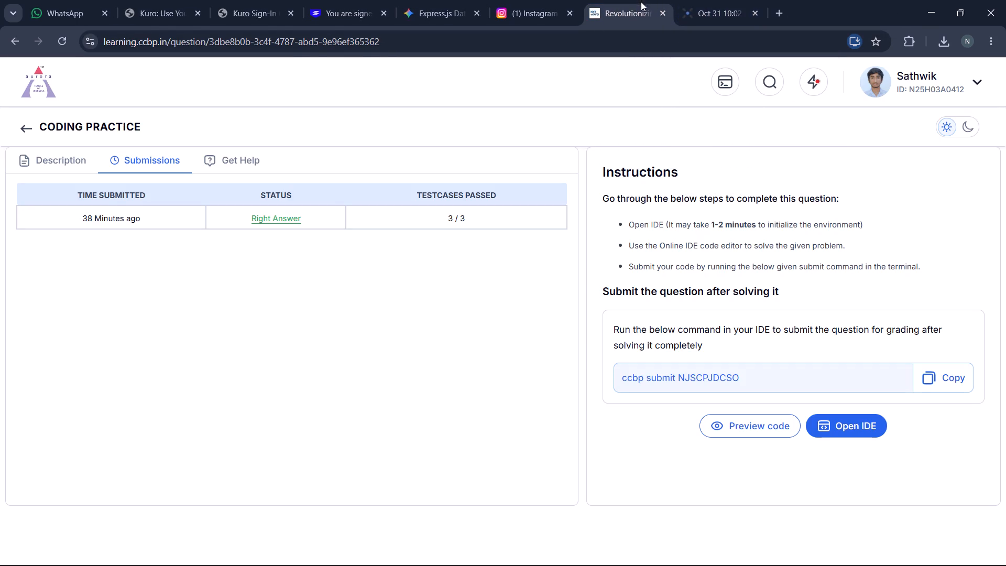
Go back from the Today's Date question to the course page and open the API Routing question.
double_click(28, 133)
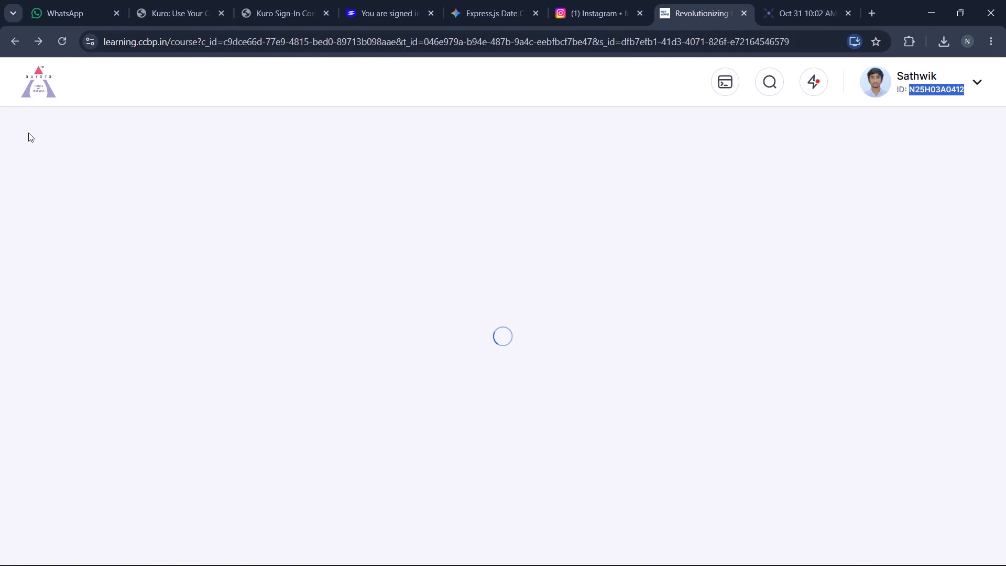
click(393, 390)
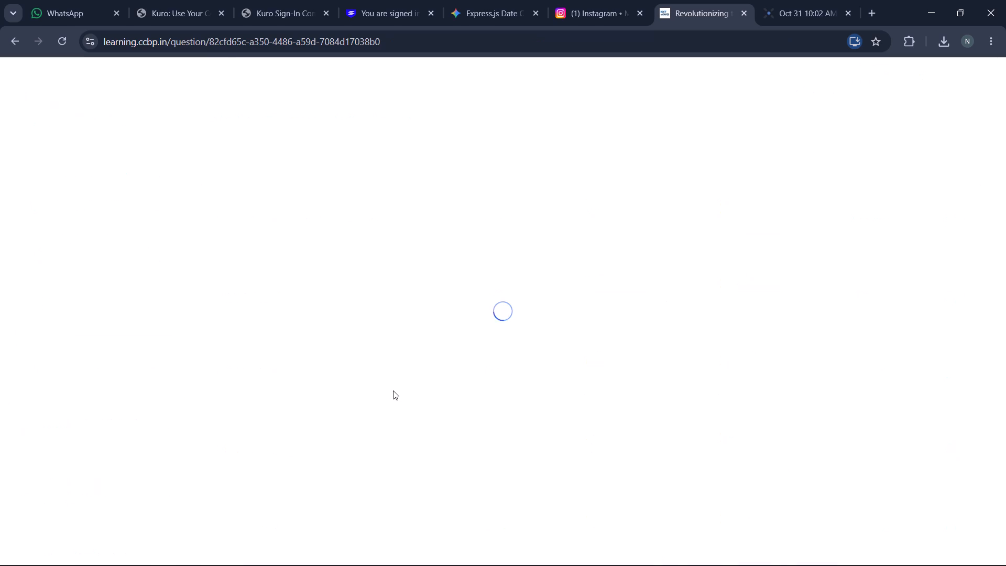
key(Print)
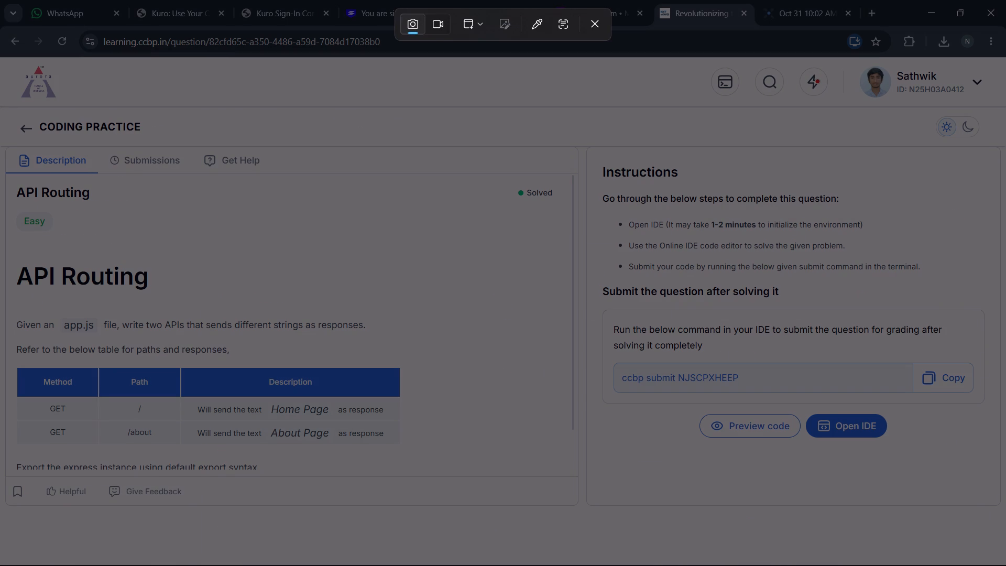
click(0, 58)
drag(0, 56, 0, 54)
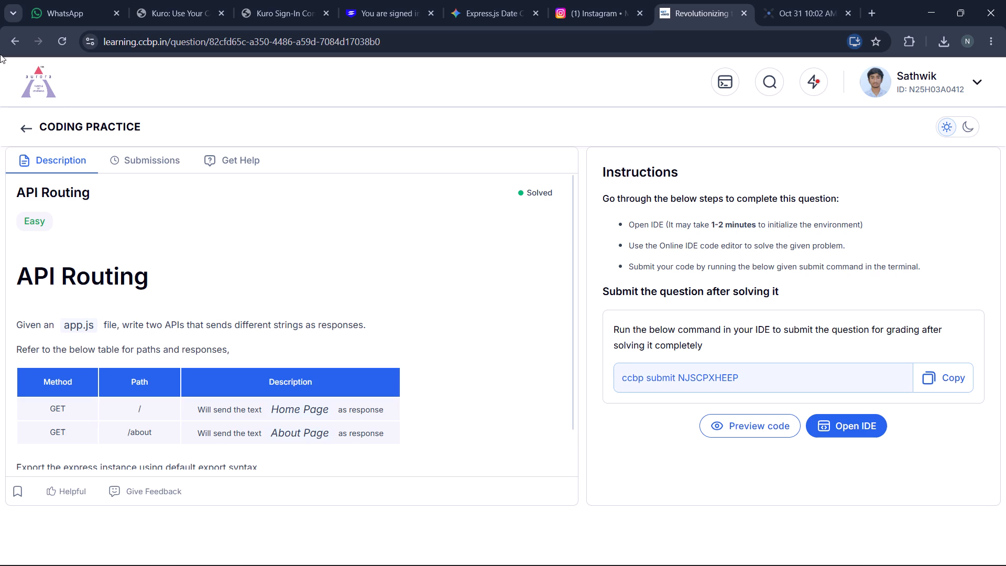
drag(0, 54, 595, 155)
Switch the snip mode to Rectangle and capture the whole API Routing question page below the browser's address bar.
key(Print)
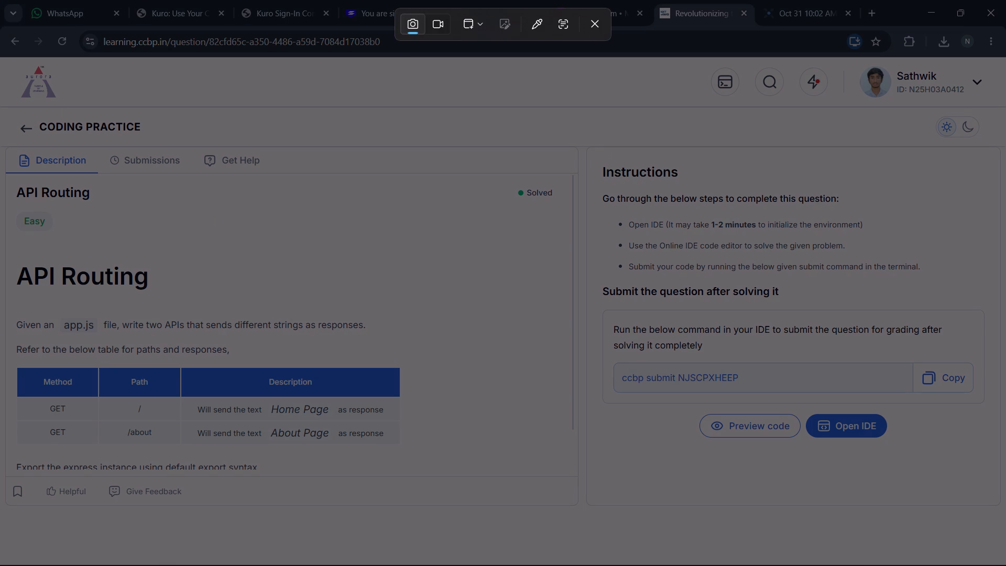
click(480, 25)
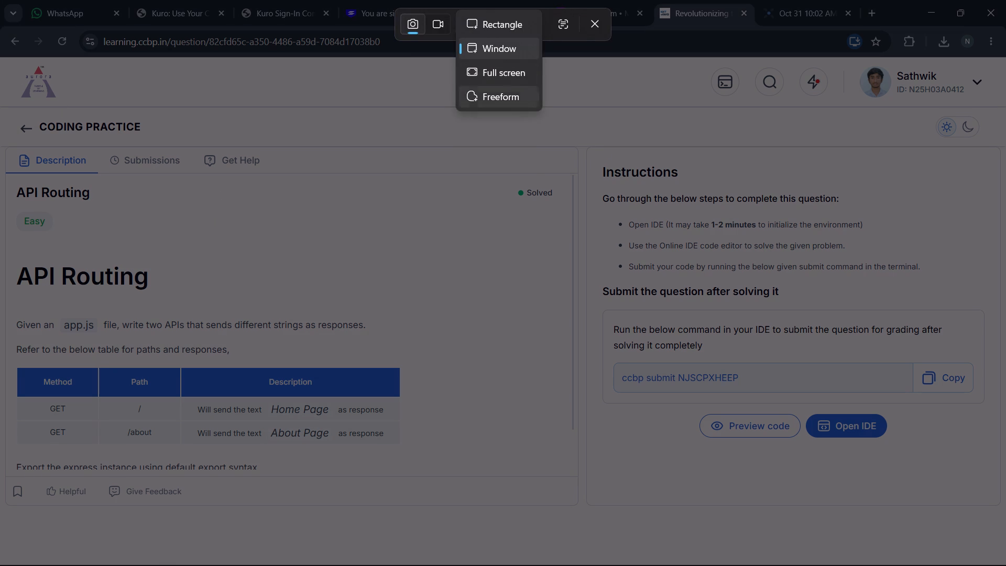
click(488, 103)
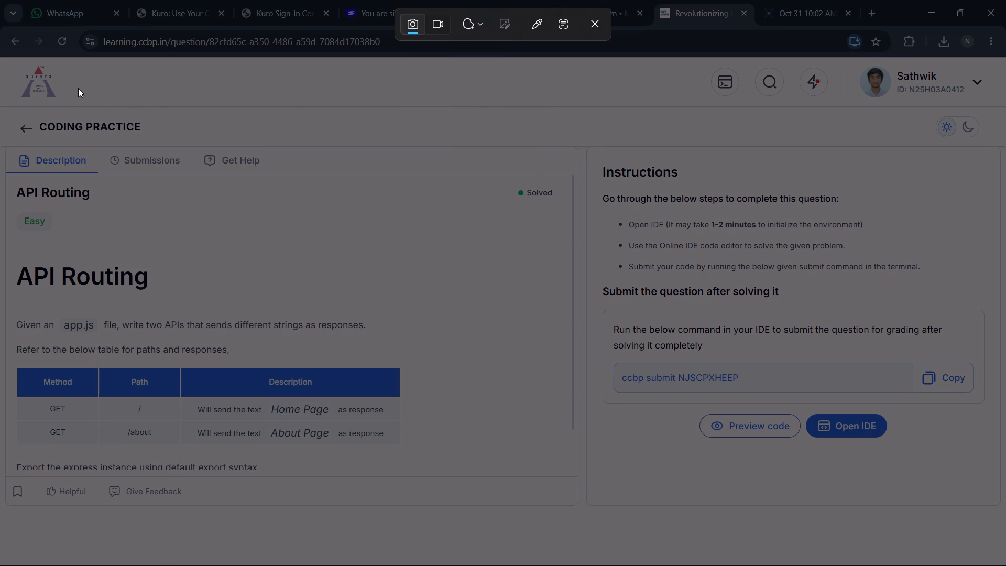
click(478, 24)
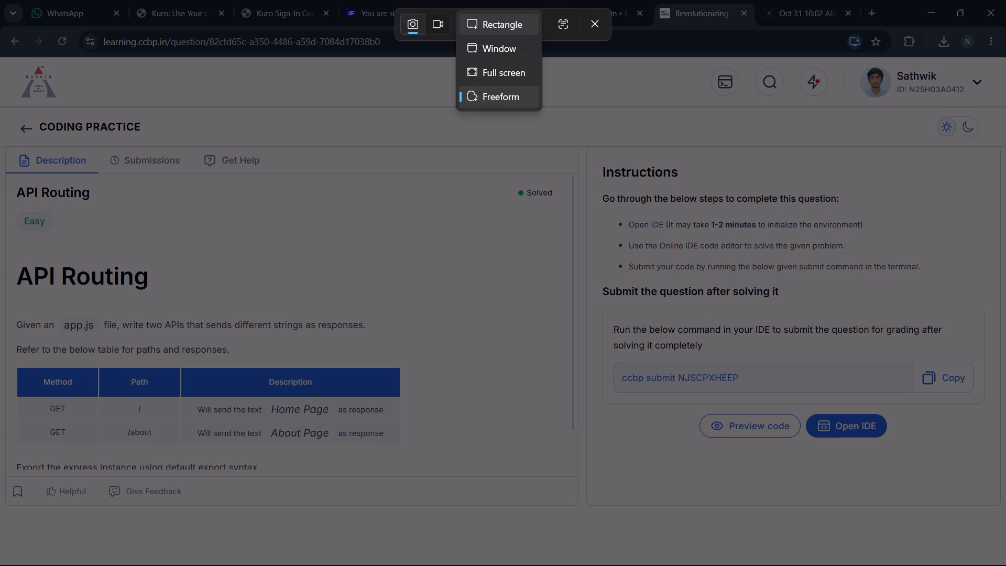
click(485, 30)
drag(0, 54, 1005, 565)
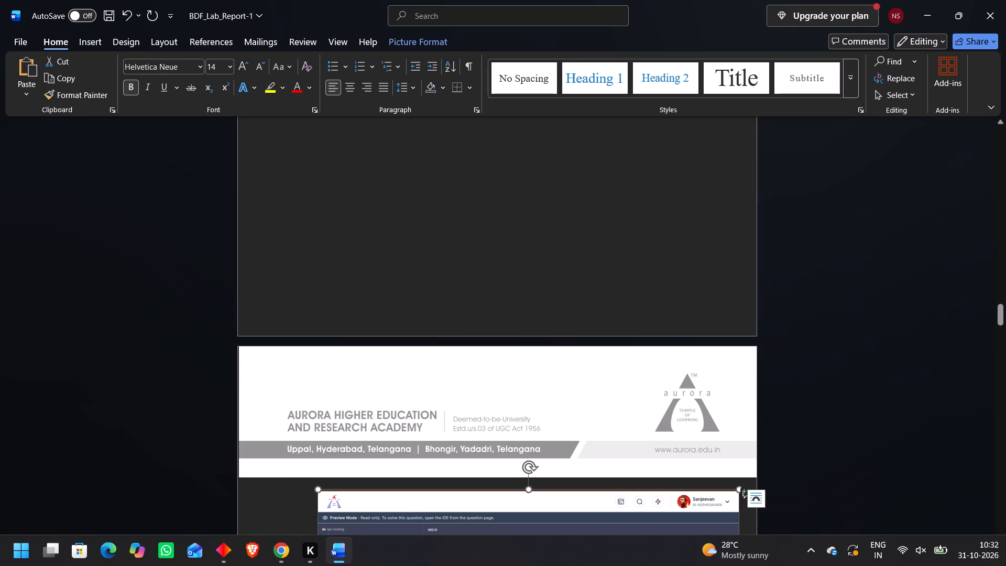
In the Word report, paste the question page capture above the old API Routing code preview screenshot and cut that old one.
key(ctrl+v)
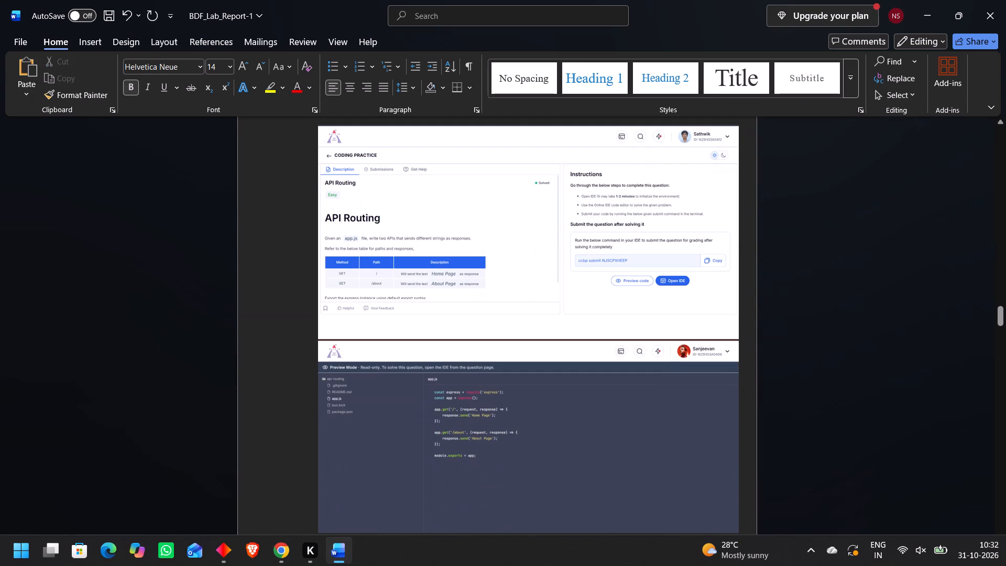
right_click(708, 498)
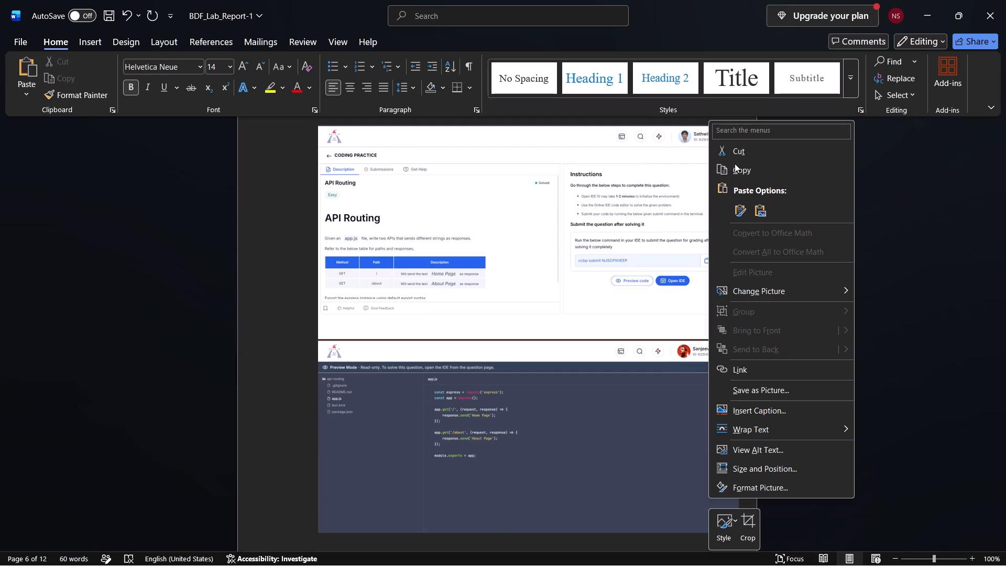
click(733, 149)
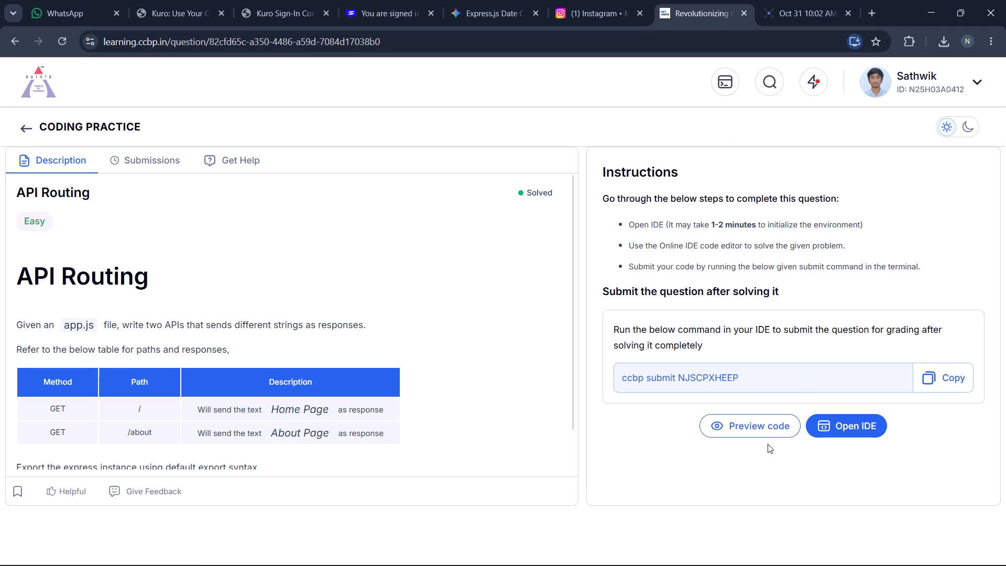
In the browser, open the API Routing code preview from its question page and capture the page area as a rectangle.
click(766, 432)
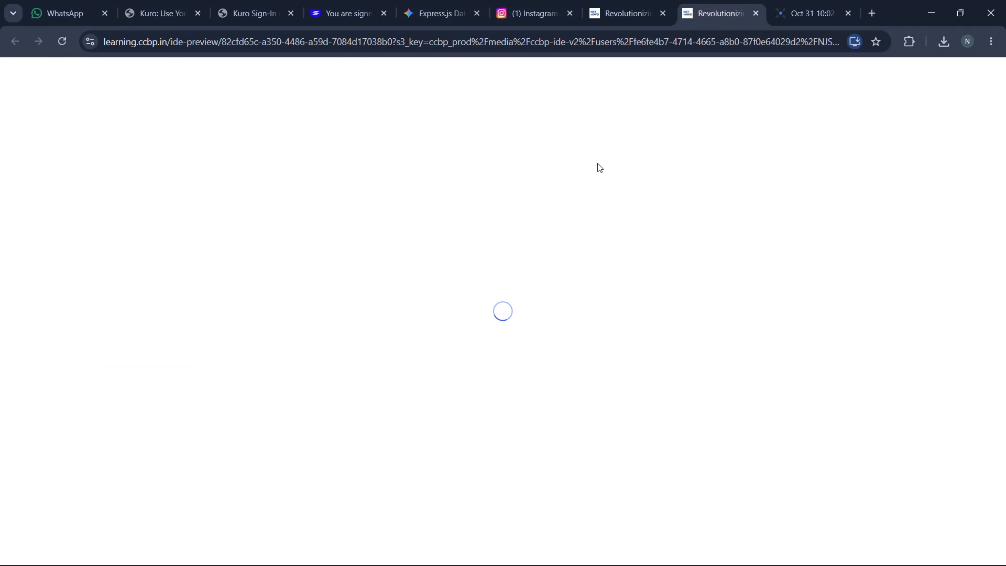
key(Print)
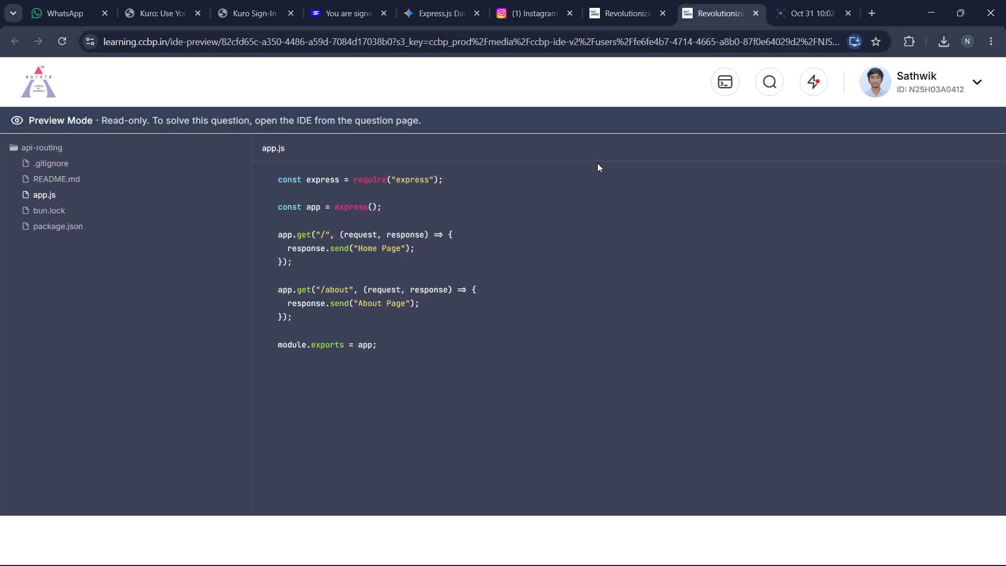
drag(0, 58, 1005, 527)
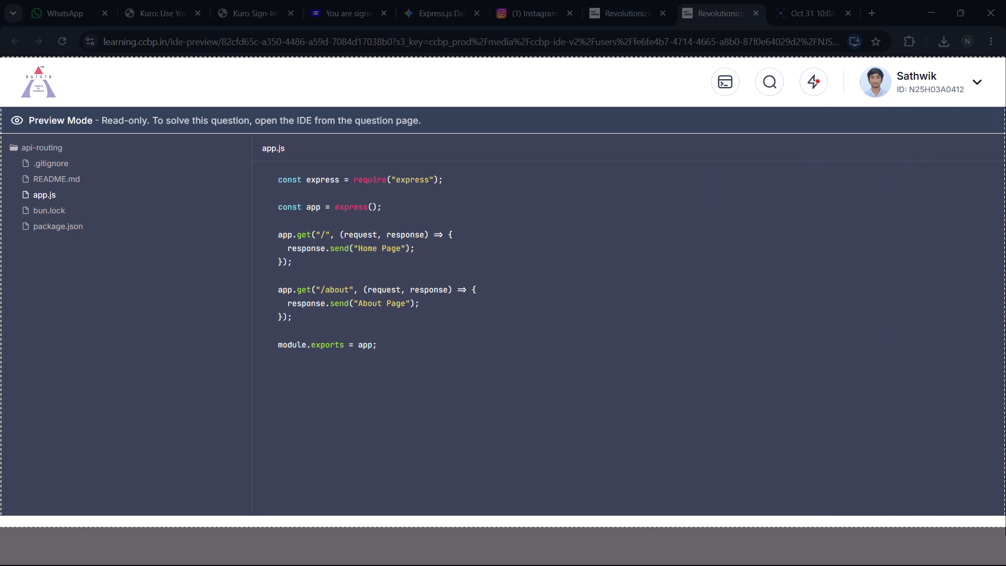
Finish the rectangle capture of the API Routing code preview and paste it below the question page capture in the Word report.
drag(1005, 527, 1005, 515)
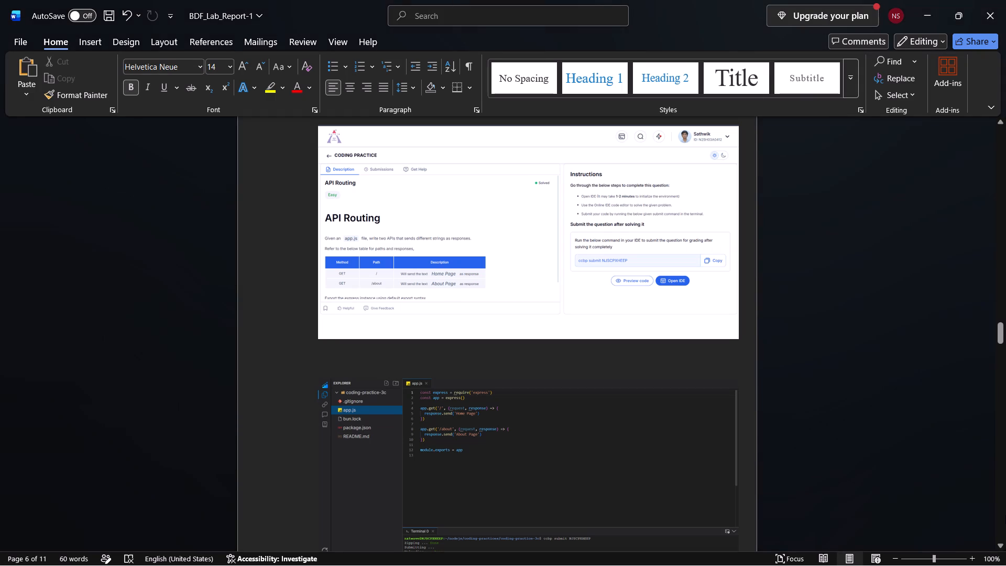
key(ctrl+v)
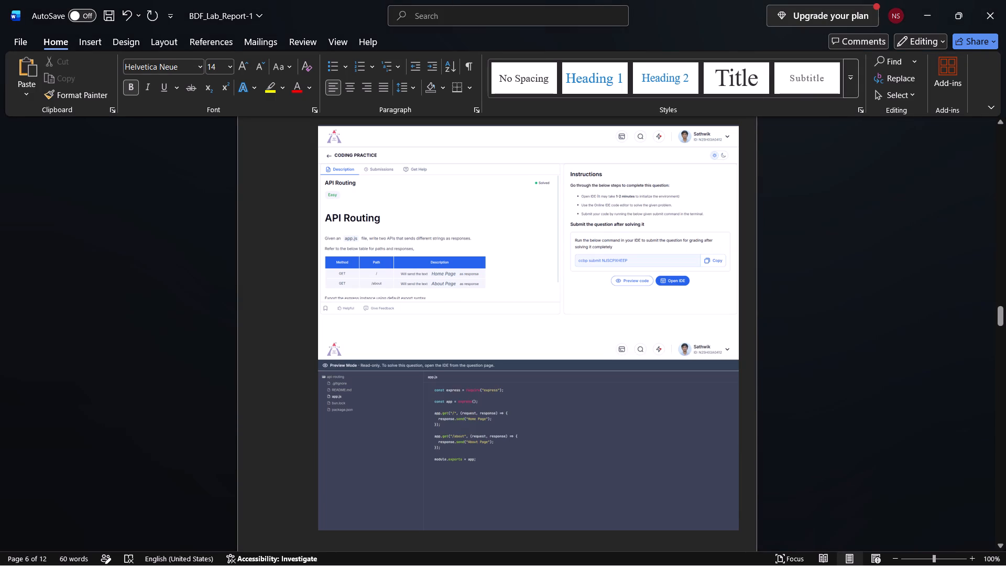
Insert blank lines between the API Routing question page capture and the code preview capture to separate them.
click(747, 357)
click(747, 357)
double_click(744, 350)
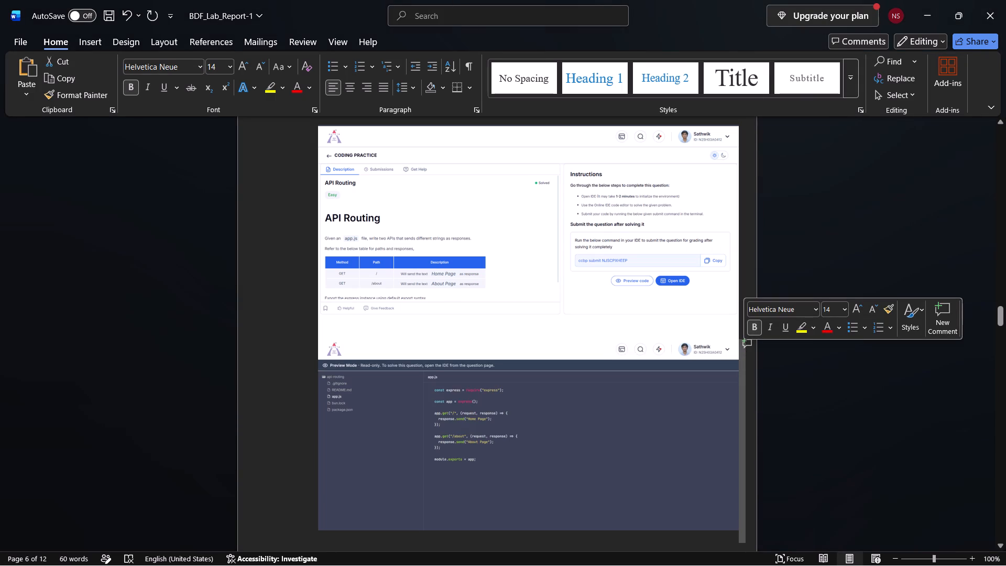
click(314, 342)
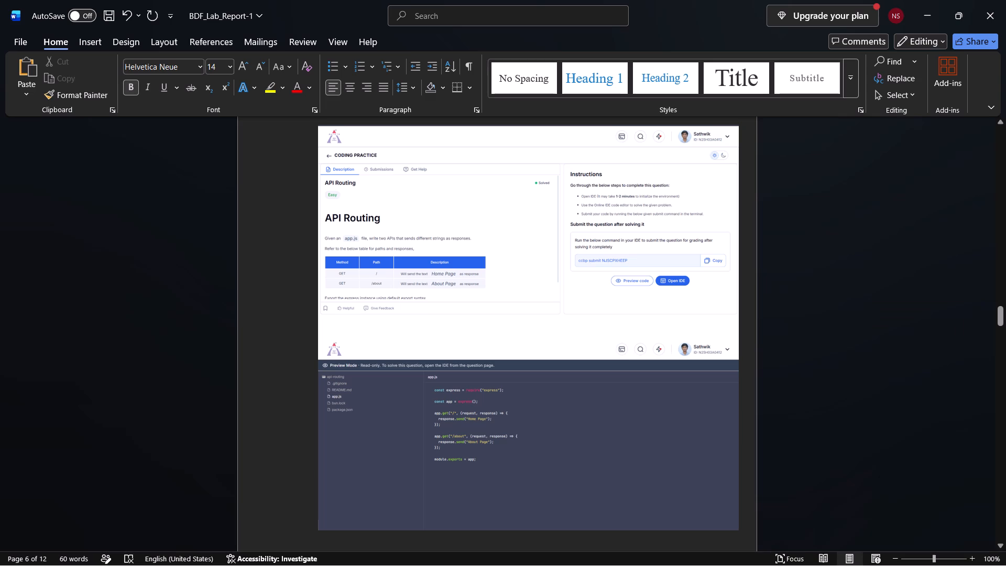
key(Up)
key(Return)
key(Return)
triple_click(743, 328)
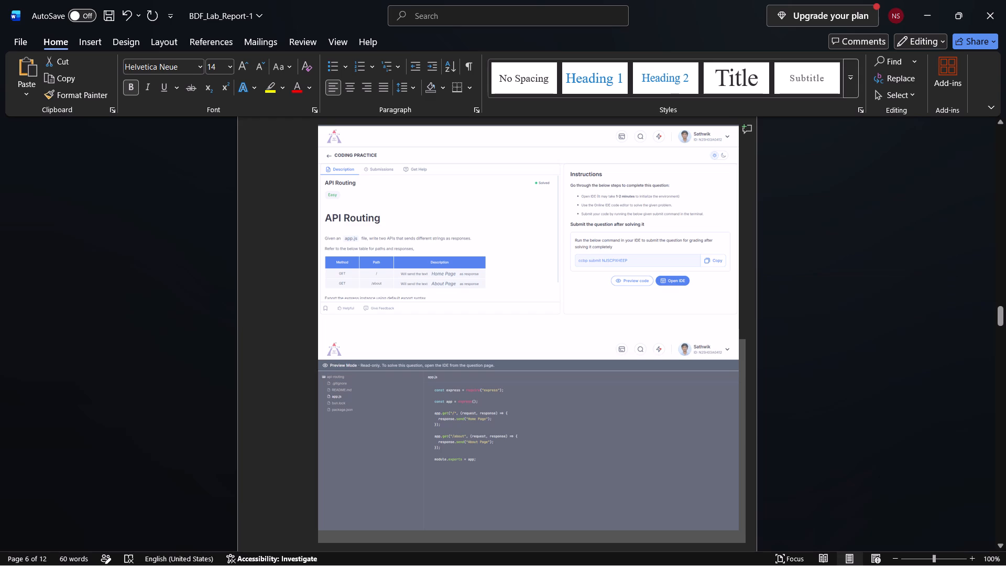
click(743, 328)
click(743, 328)
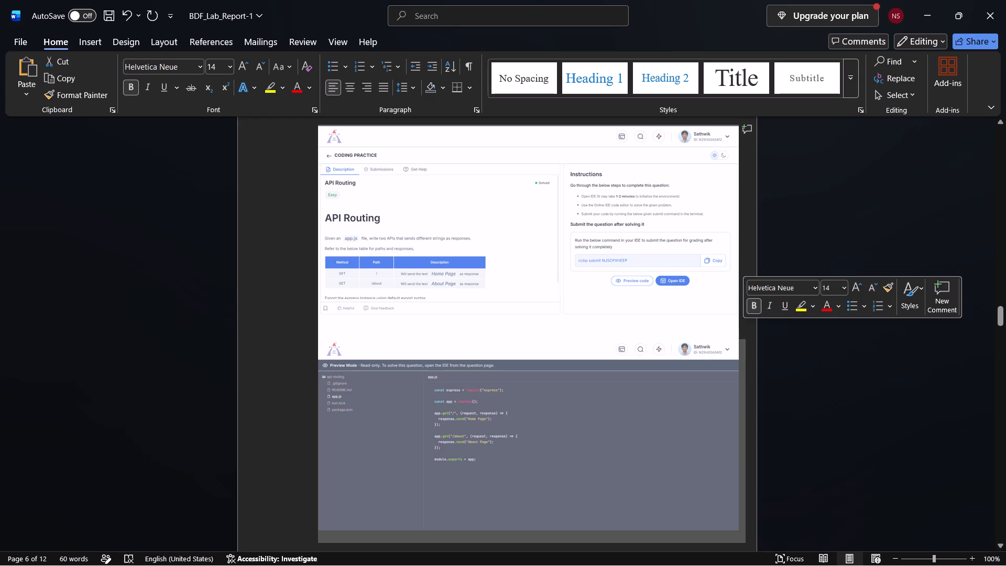
click(743, 328)
key(Return)
key(Return)
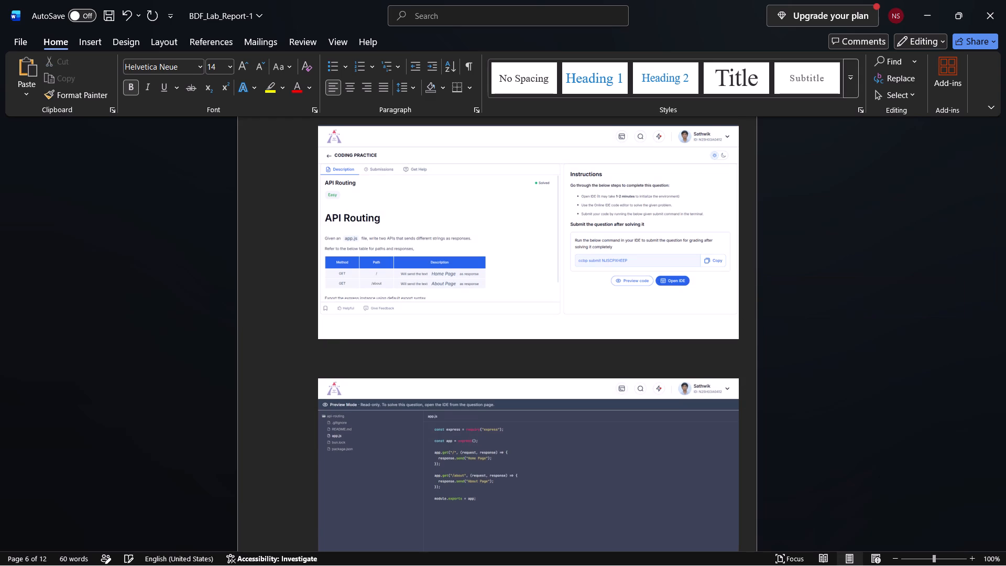
key(Return)
Cut the old API Routing code editor screenshot from the page after the new code preview capture.
scroll(676, 419, down, 1)
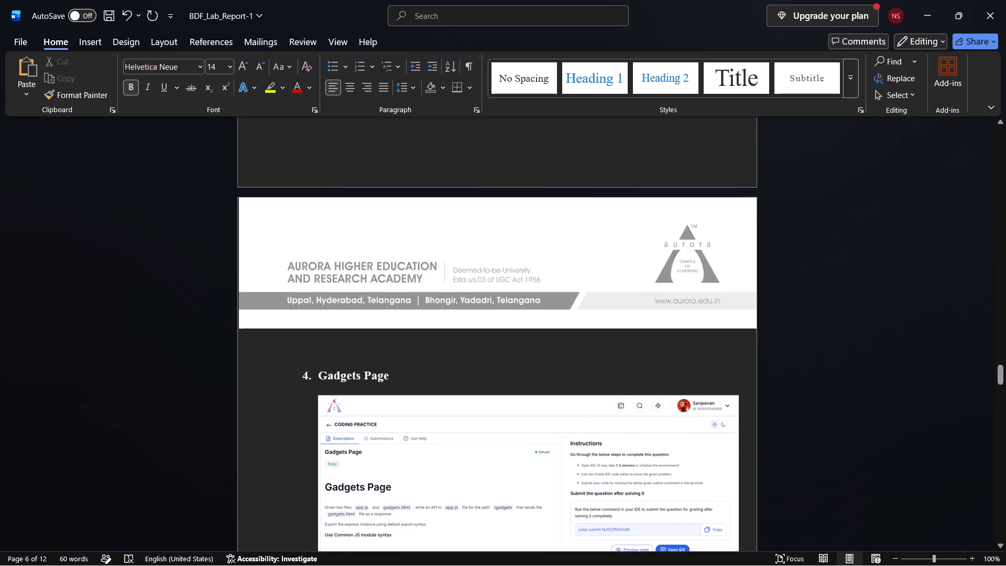
scroll(676, 419, up, 2)
scroll(676, 419, down, 1)
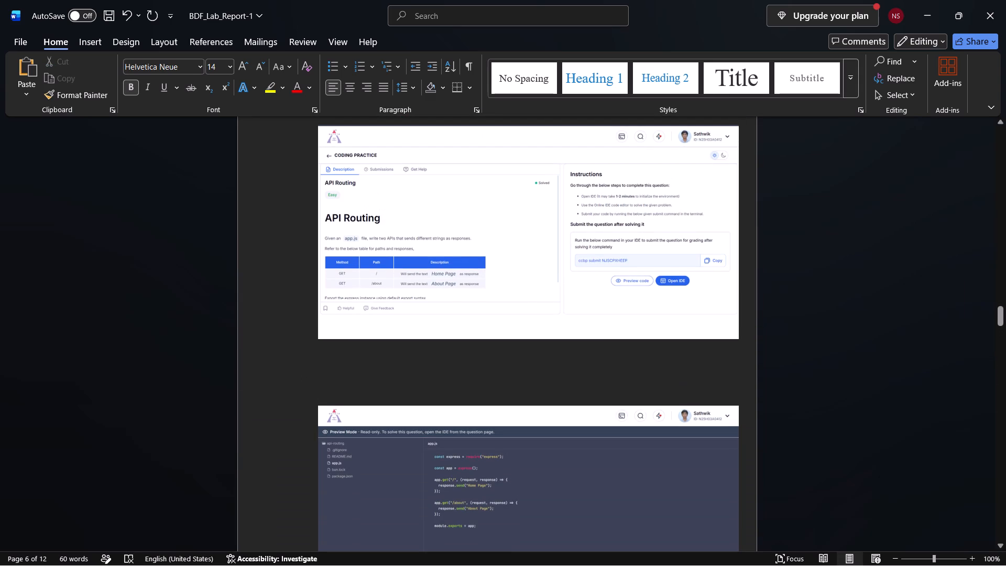
scroll(676, 419, down, 1)
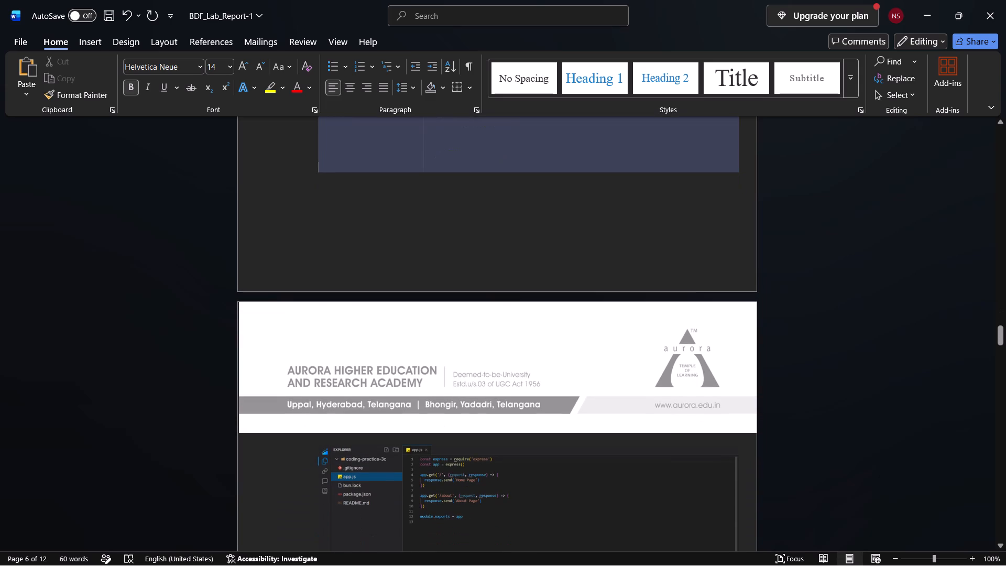
right_click(546, 509)
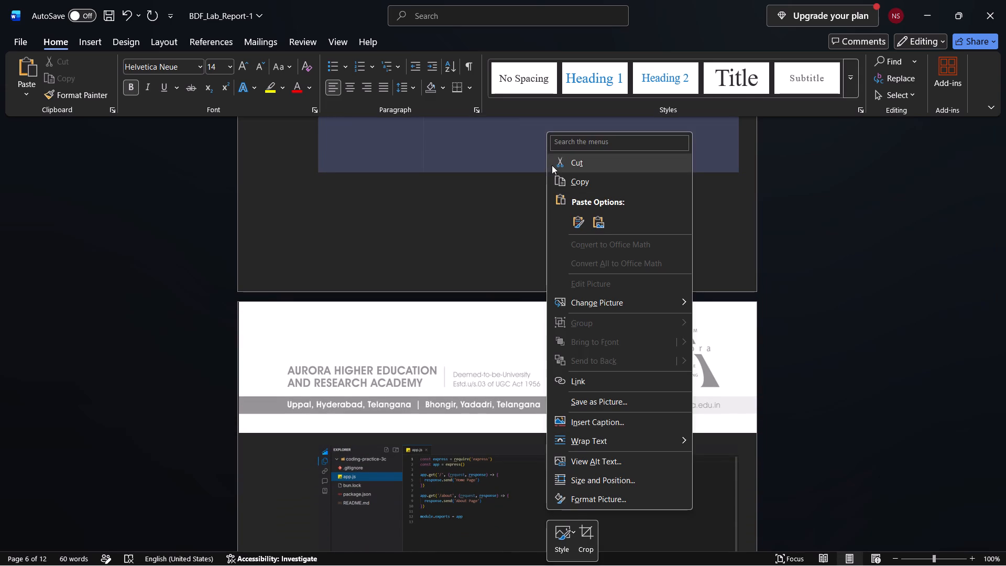
click(552, 165)
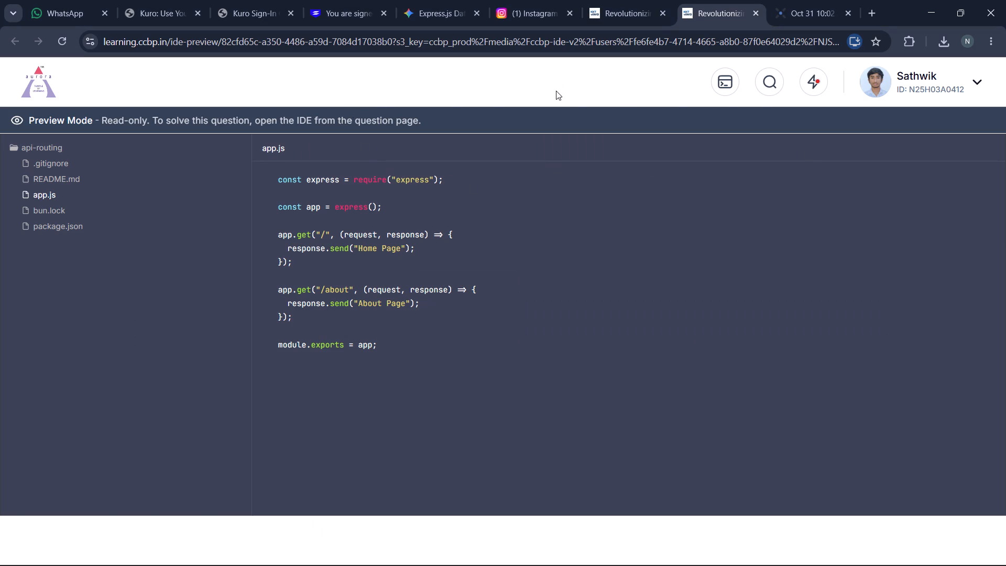
In the browser, return to the API Routing question, open its IDE and agree to close the session active in another window.
drag(636, 0, 554, 50)
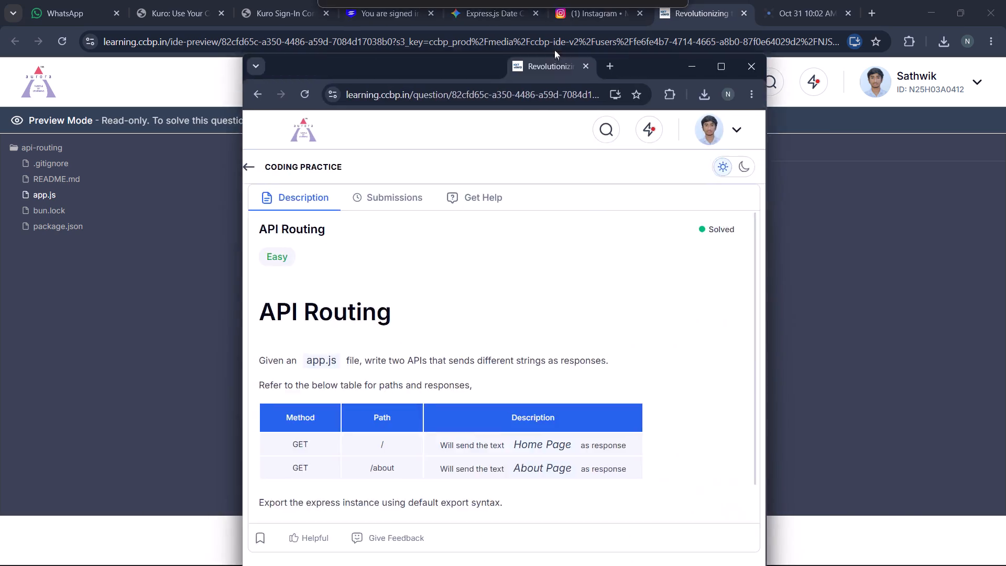
drag(554, 50, 551, 0)
click(835, 425)
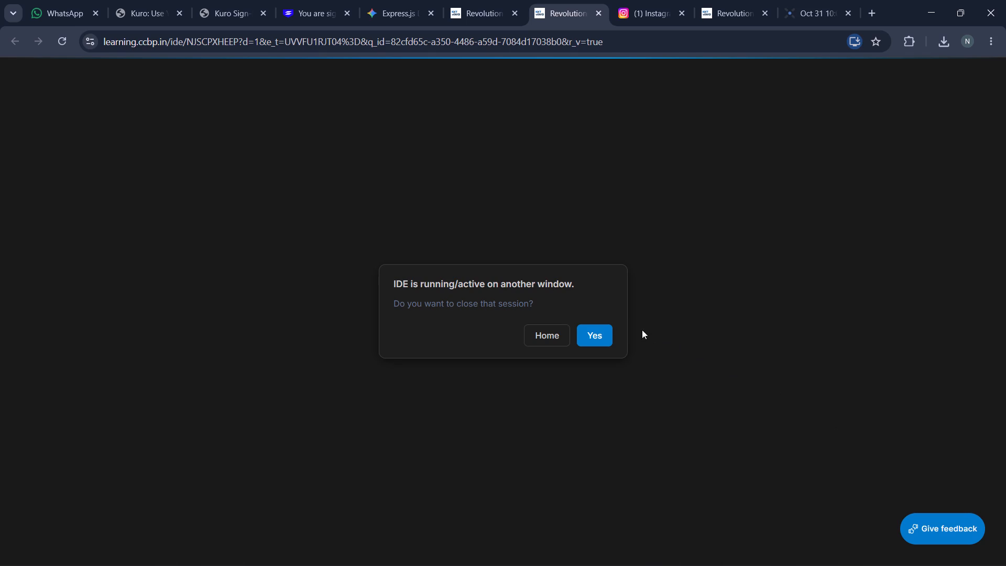
click(596, 336)
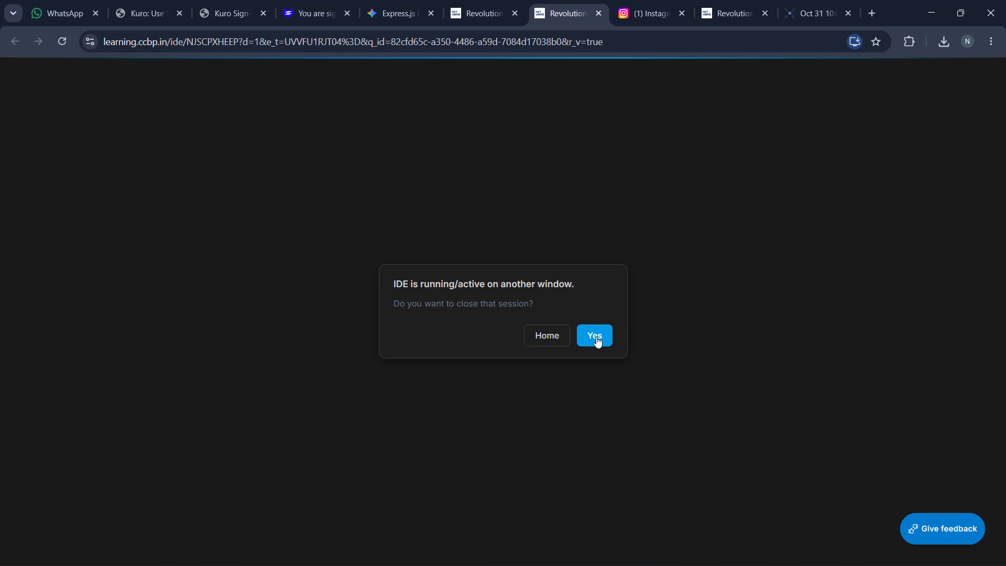
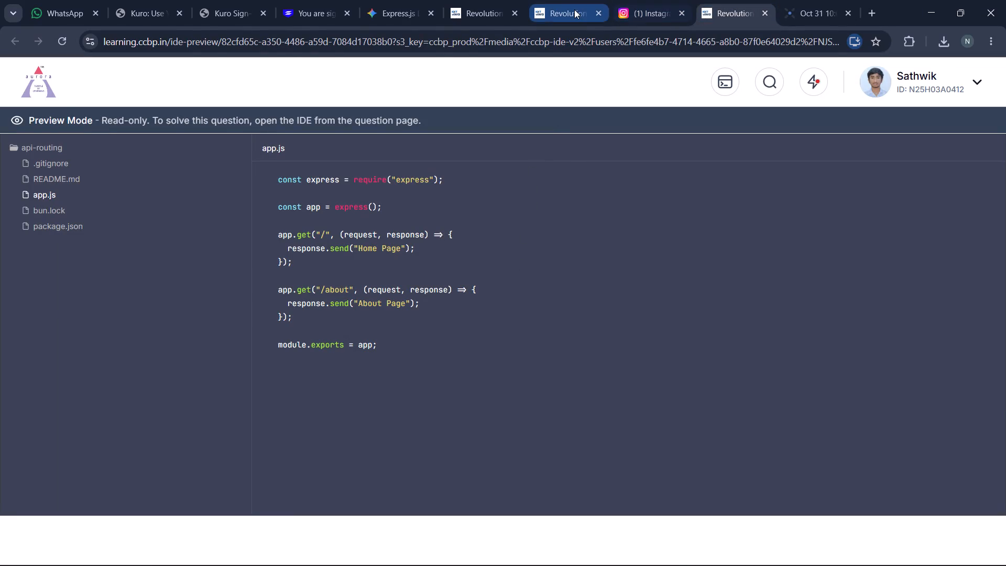
Switch to the API Routing question's IDE, expand the coding-practice-3c folder and open its app.js file.
click(574, 9)
click(148, 89)
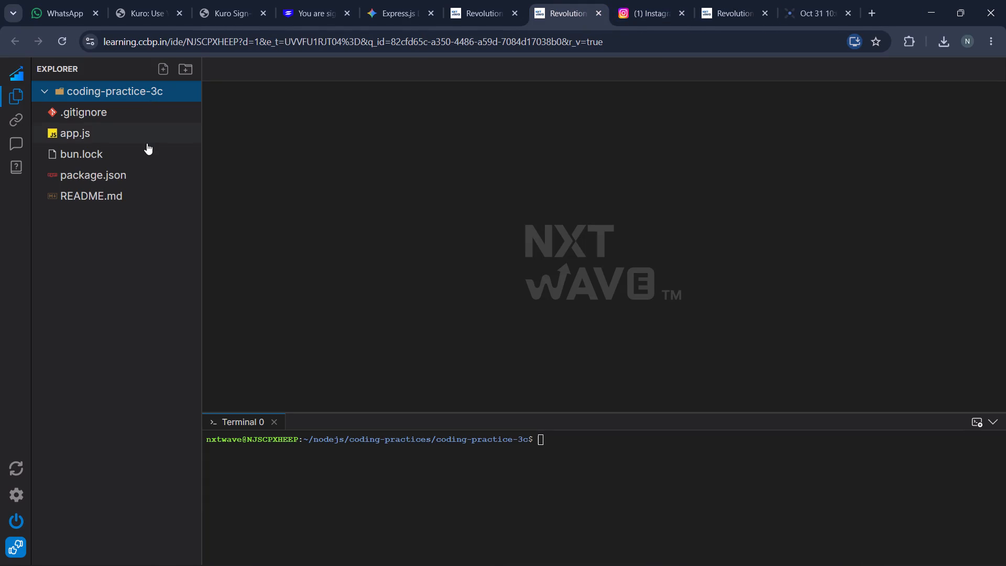
drag(137, 146, 128, 139)
click(128, 139)
Take a rectangle screenshot of the IDE from the file explorer and app.js code down to the terminal prompt line.
key(Print)
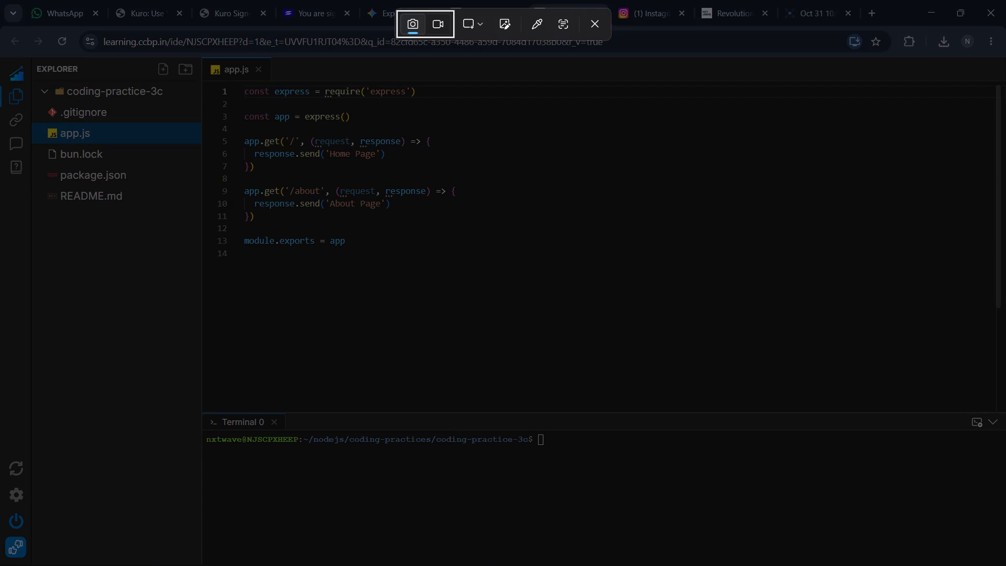
drag(0, 59, 965, 434)
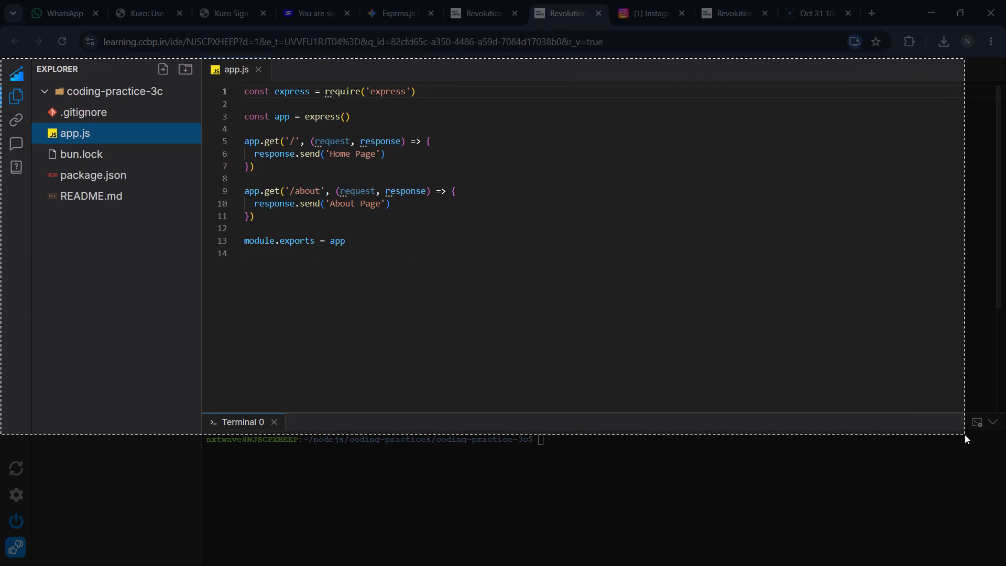
drag(965, 434, 1005, 454)
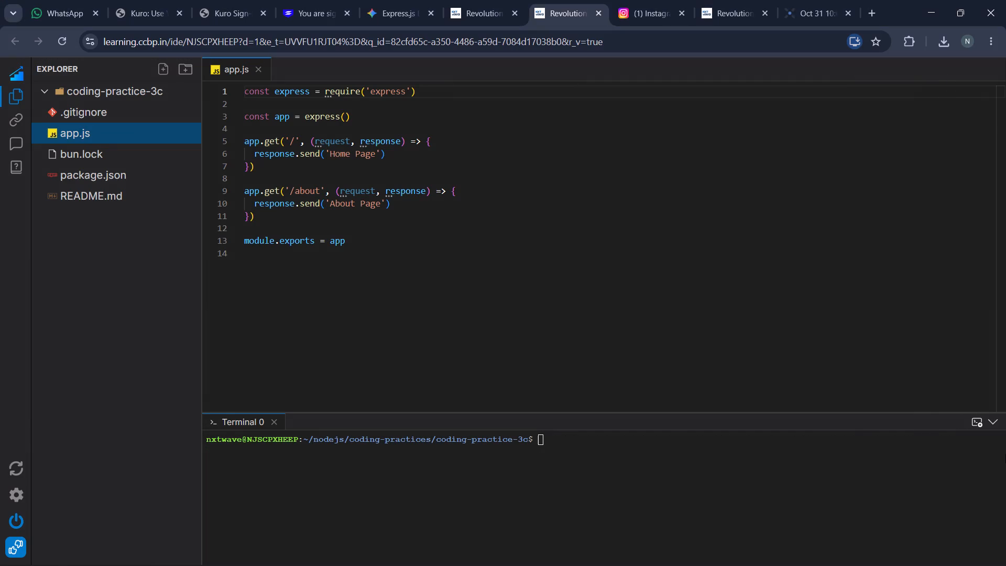
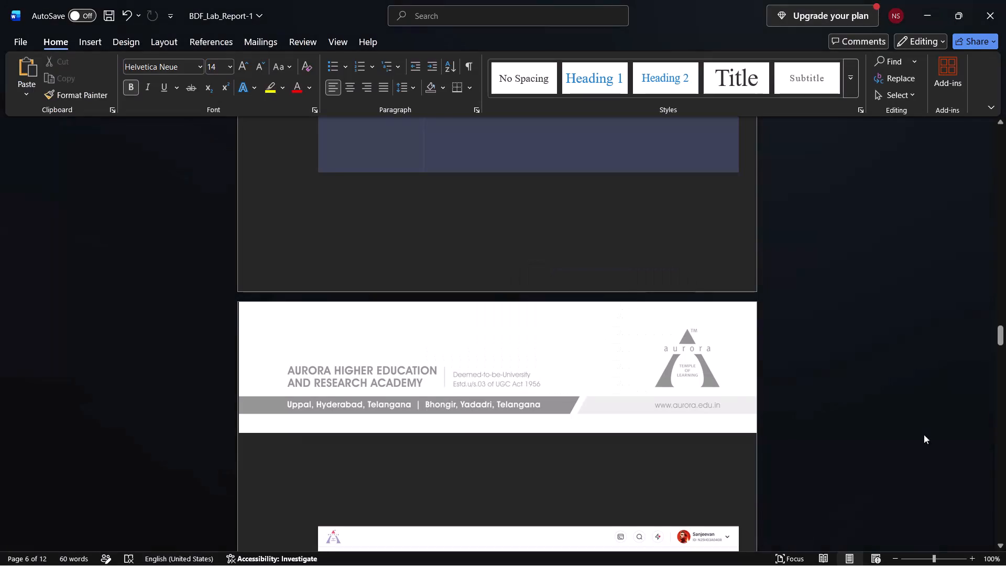
Paste the captured coding-practice-3c IDE screenshot into the report's API Routing section.
key(ctrl+v)
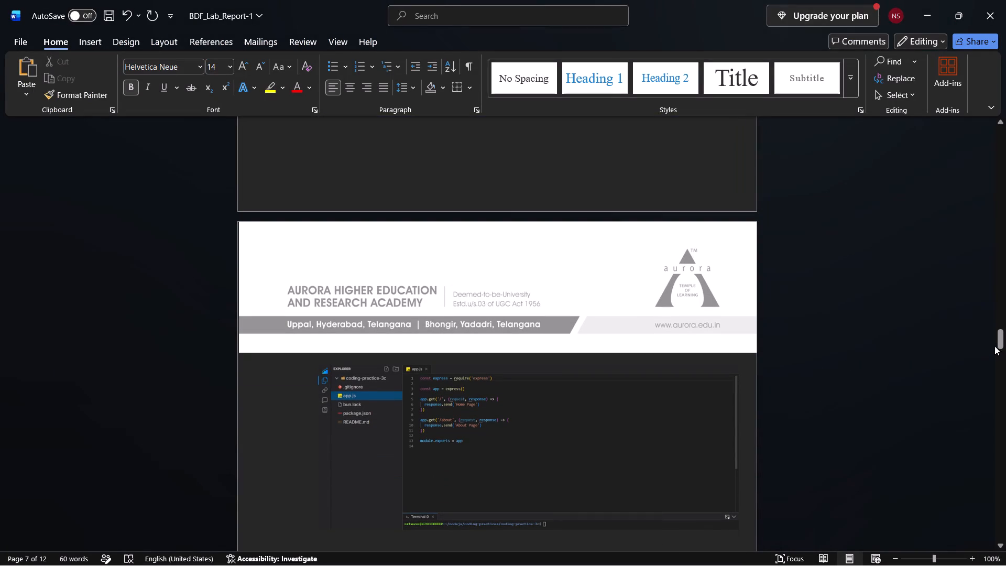
Cut the old API Routing submission details screenshot located just above the "4. Gadgets Page" heading.
drag(997, 342, 1004, 370)
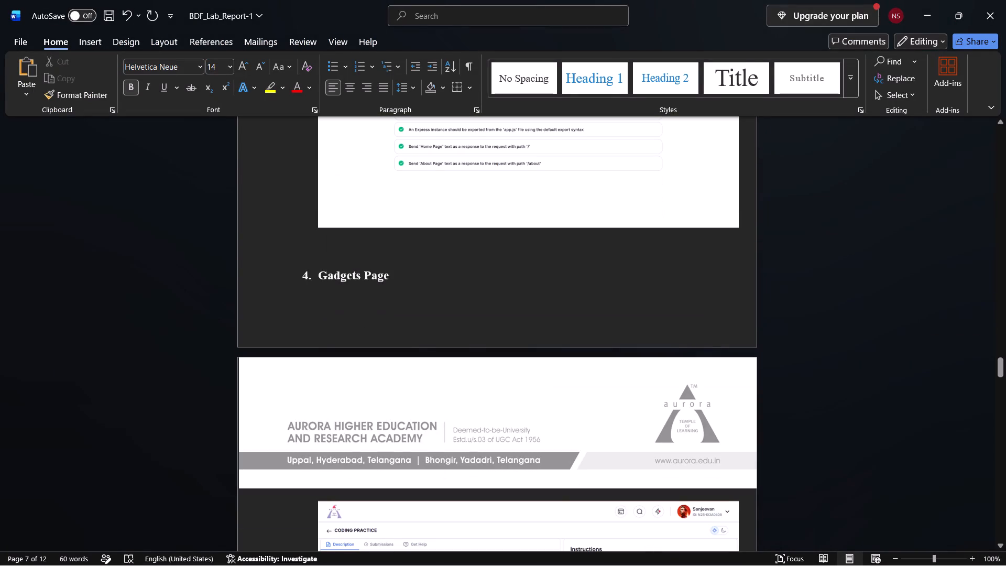
right_click(640, 187)
click(679, 217)
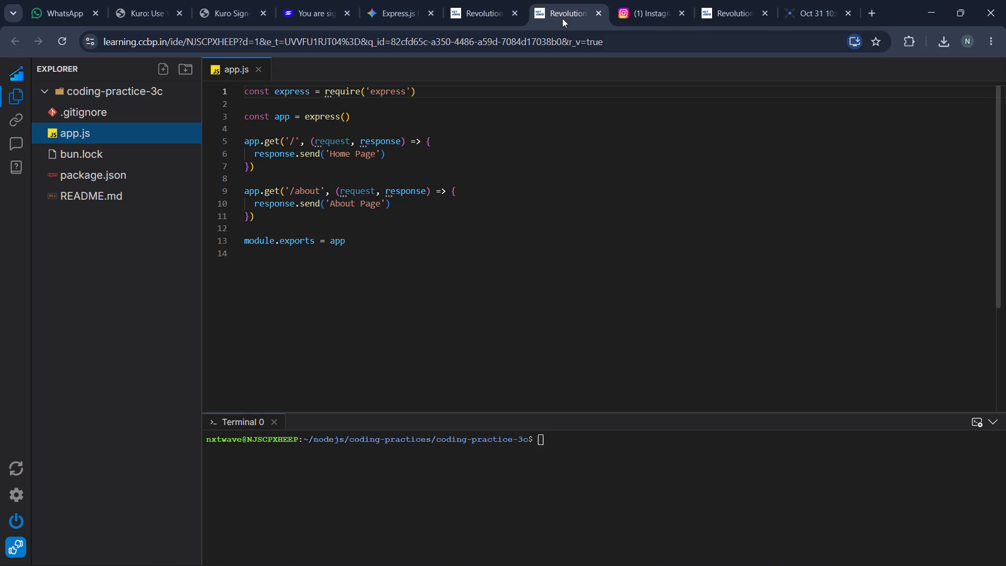
In Chrome, open API Routing's Right Answer submission, capture the whole details page, and paste it into the Word report above Gadgets Page.
click(498, 0)
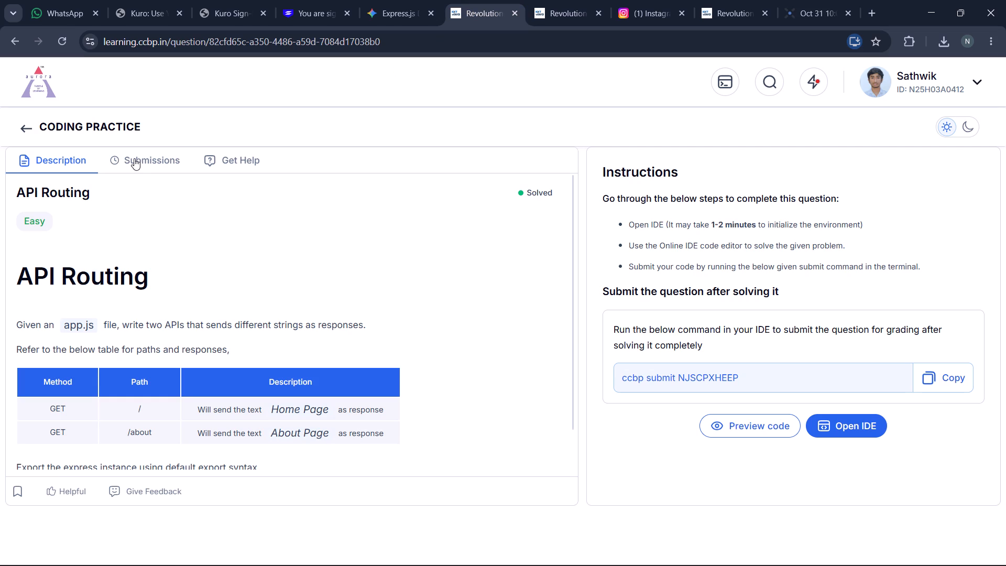
click(134, 158)
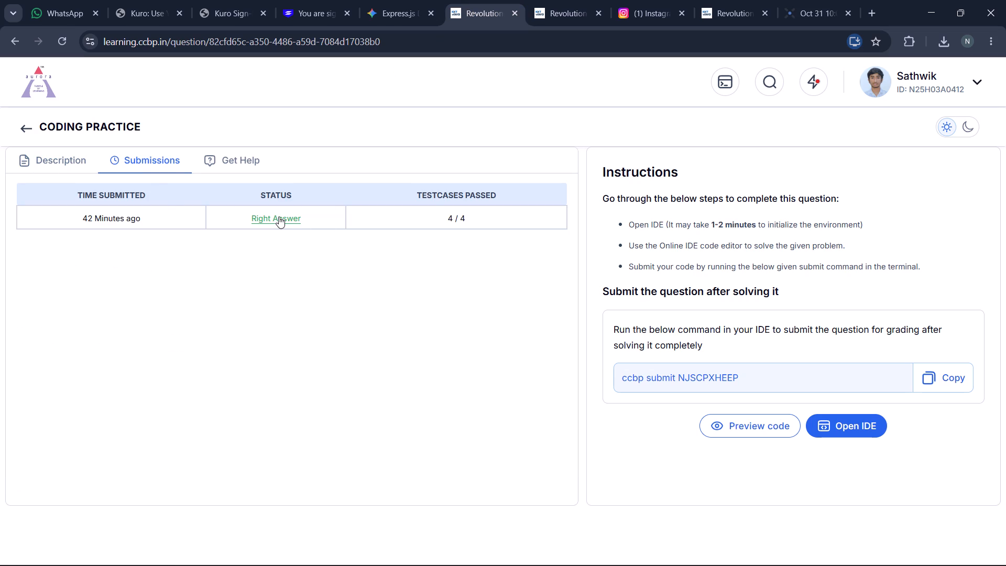
click(279, 216)
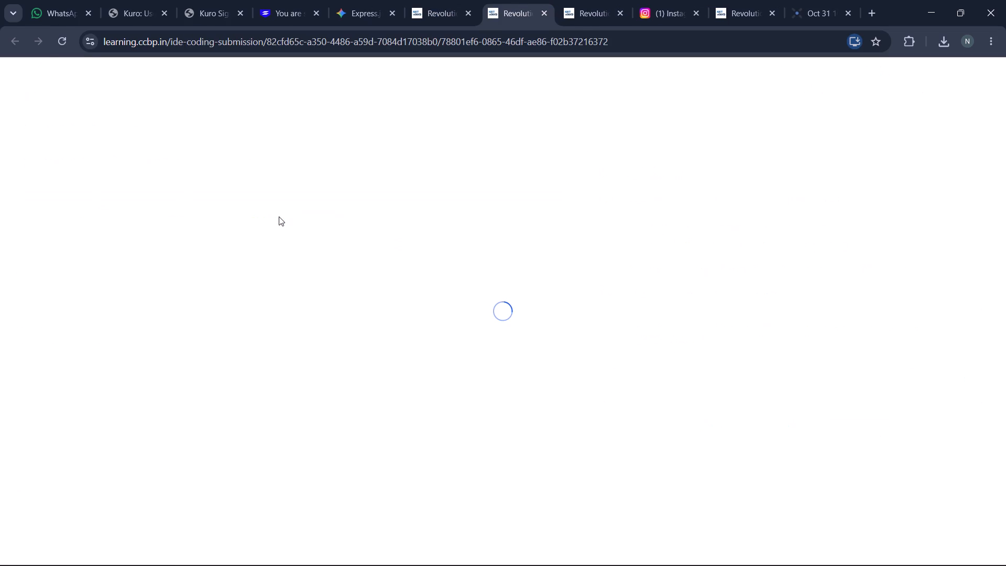
key(Print)
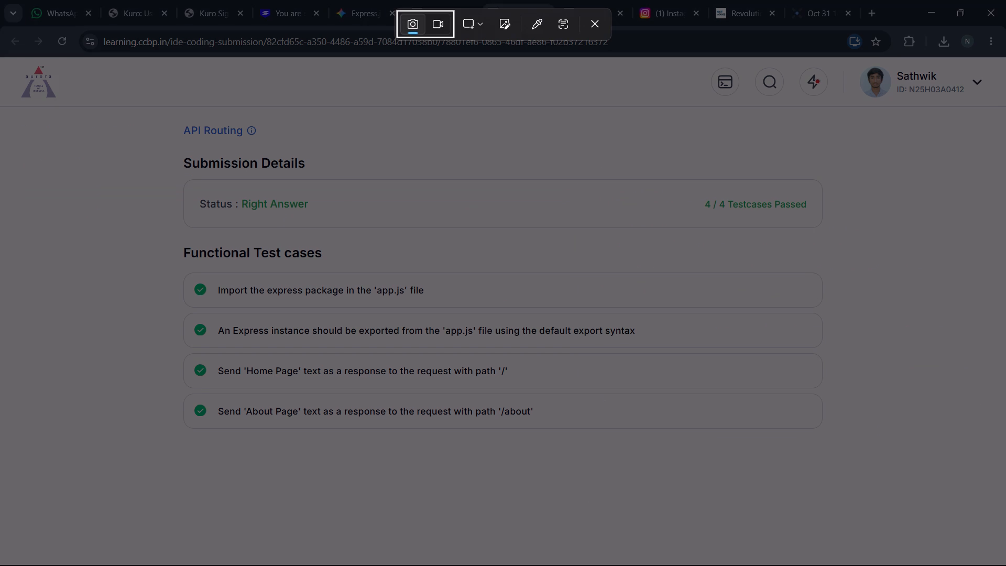
drag(0, 58, 1005, 565)
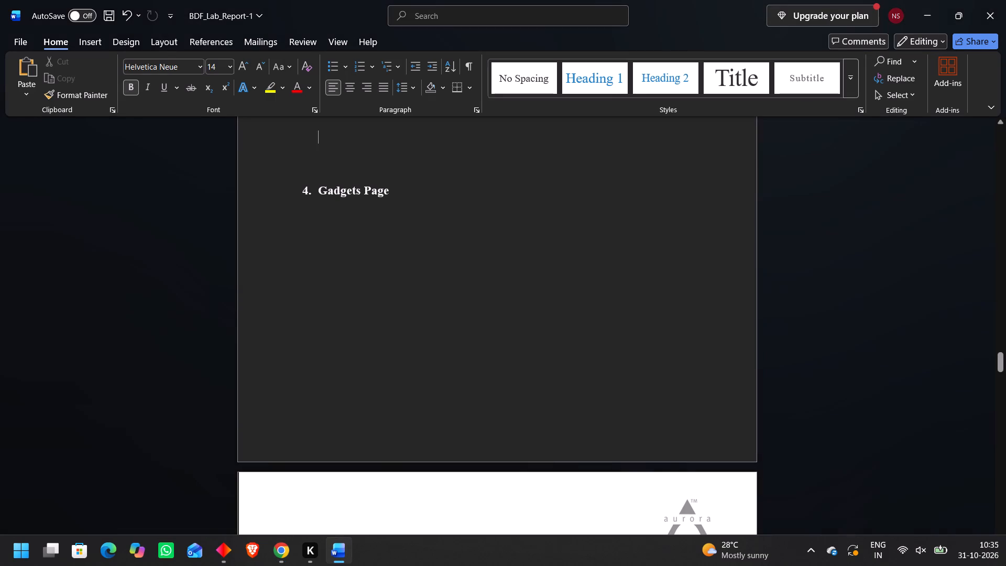
key(ctrl+v)
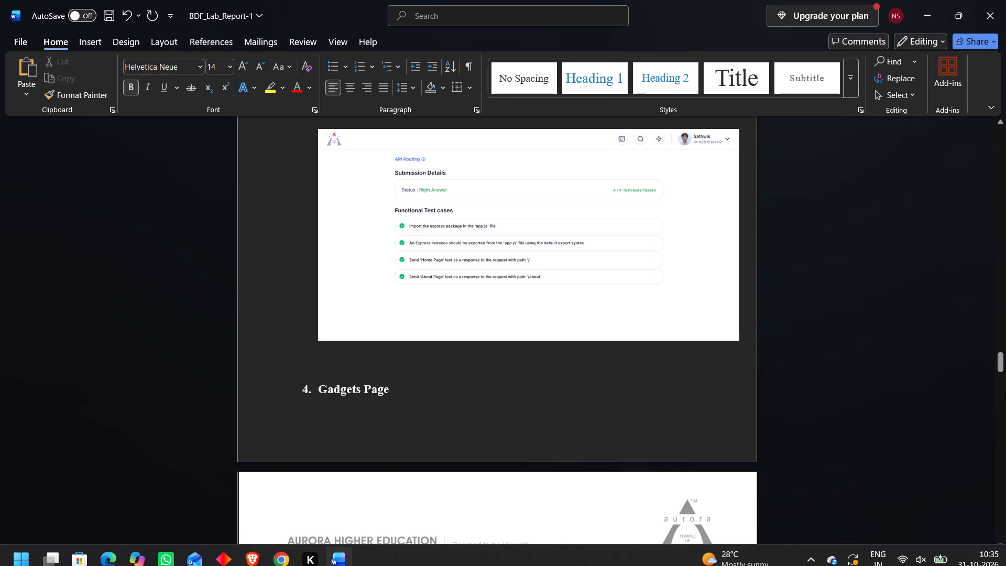
Cut the old question page screenshot from the report's Gadgets Page section.
drag(996, 366, 1005, 388)
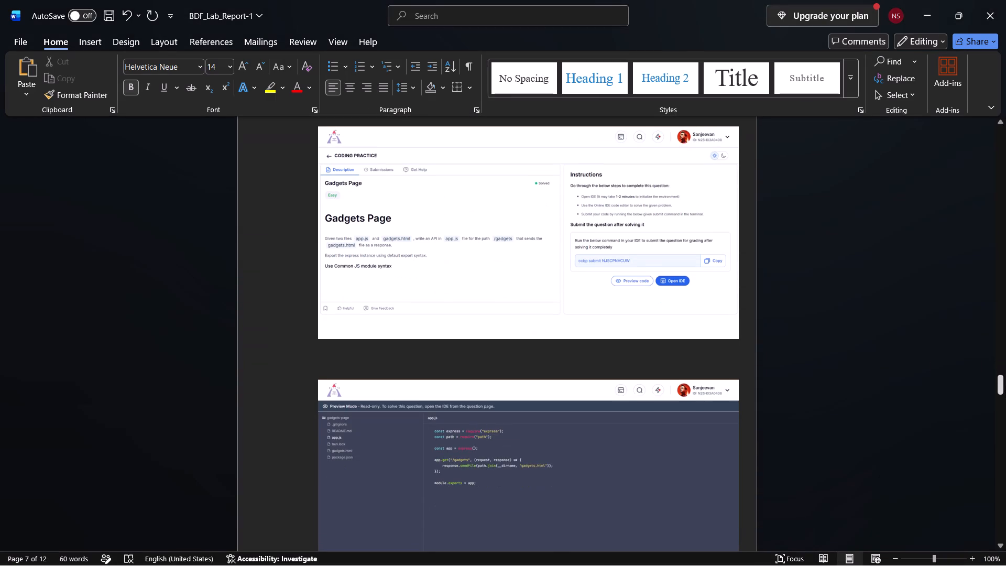
right_click(664, 308)
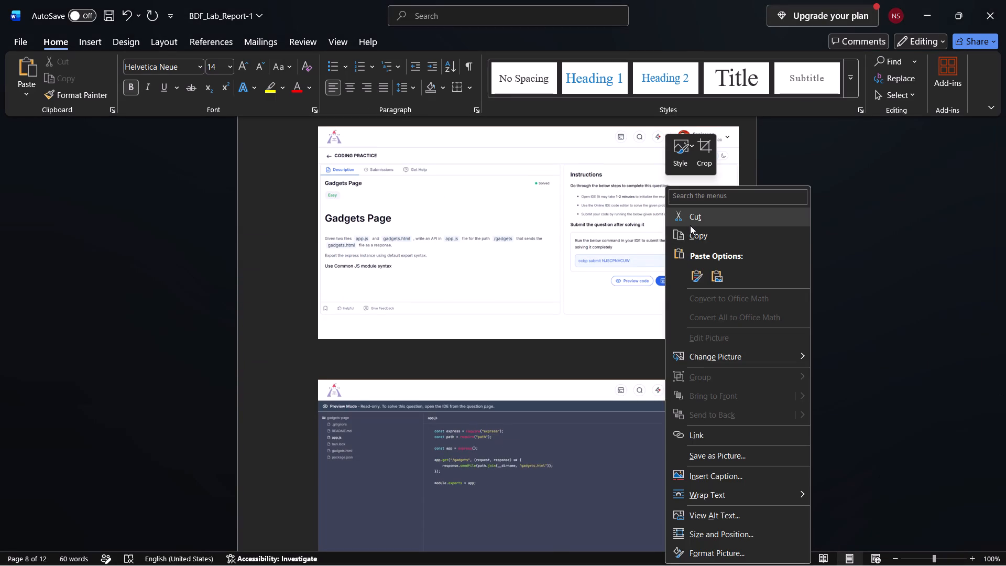
click(691, 222)
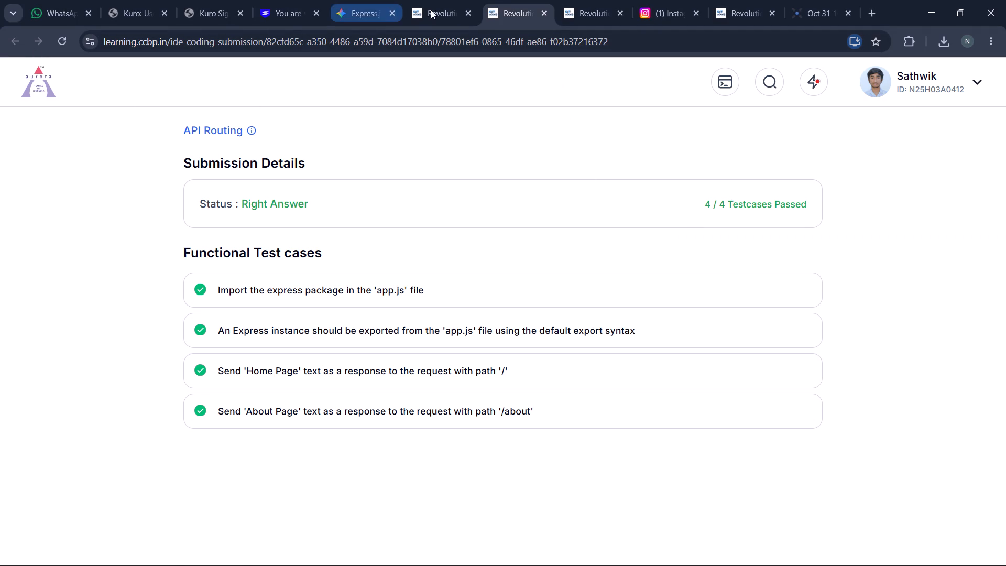
In Chrome, close the API Routing submission and IDE tabs, return to the course, and open the Gadgets Page question.
click(544, 13)
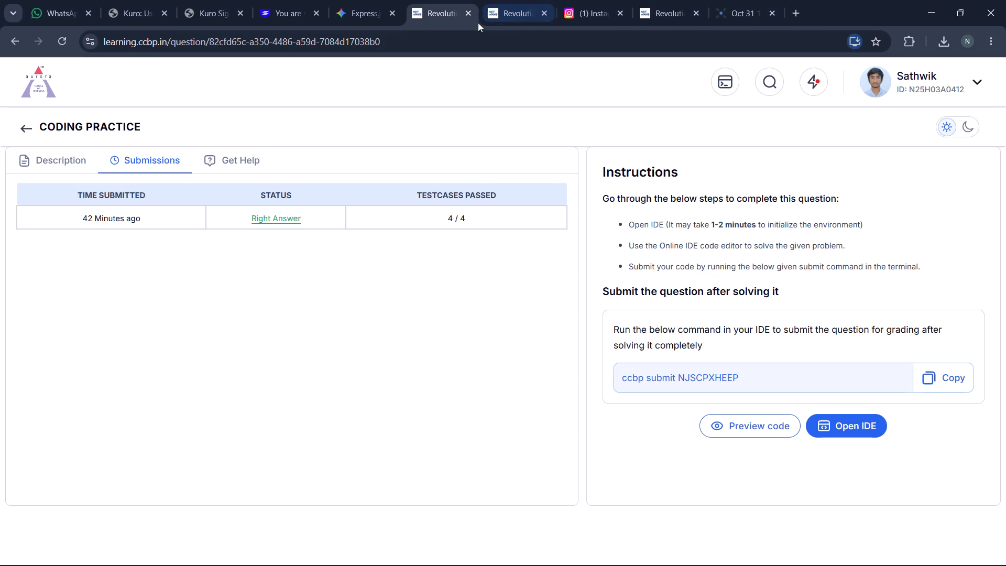
click(543, 13)
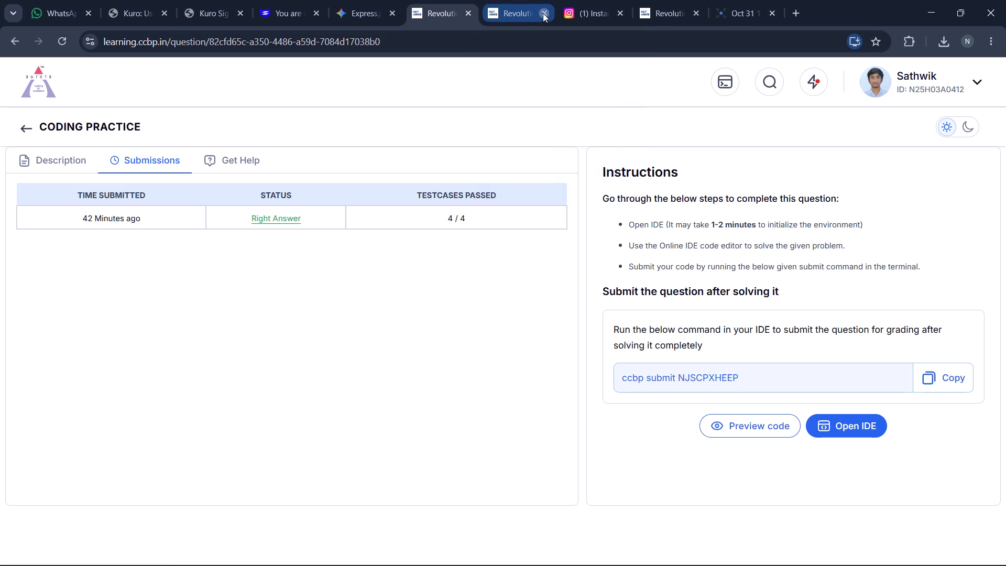
click(27, 121)
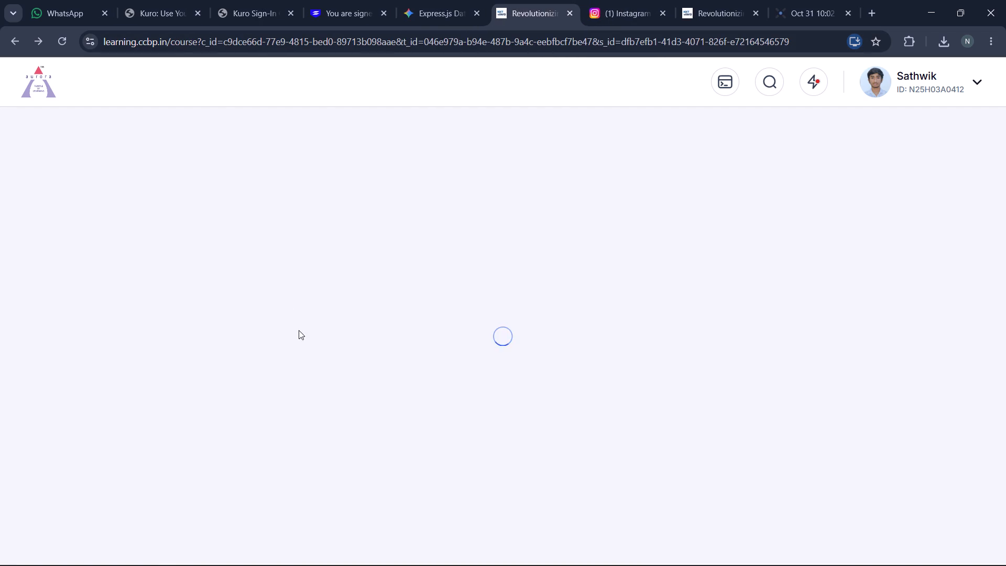
scroll(309, 356, down, 6)
click(311, 399)
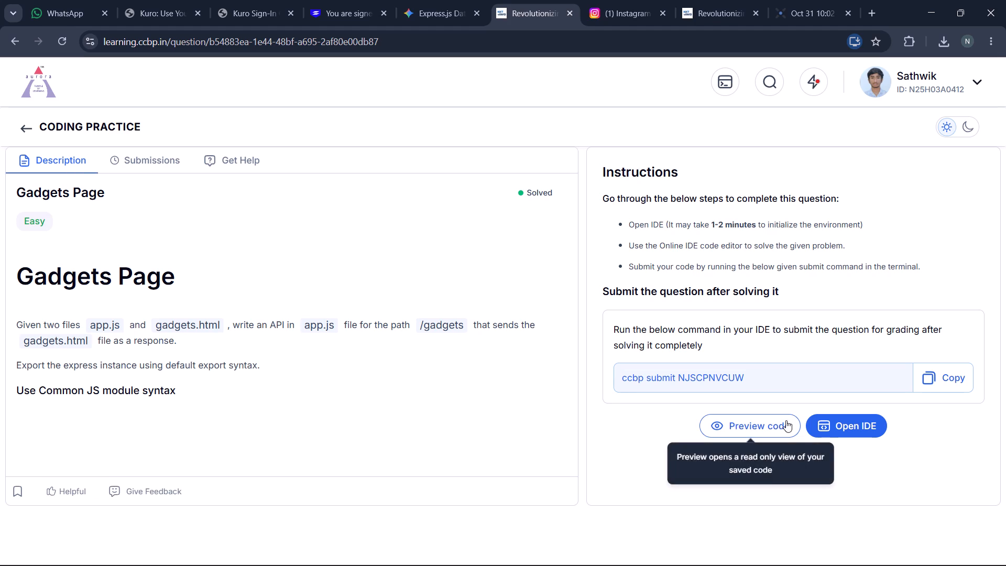
Capture the full Gadgets Page question page as a rectangle screenshot and paste it into the Word report's Gadgets Page section.
key(Print)
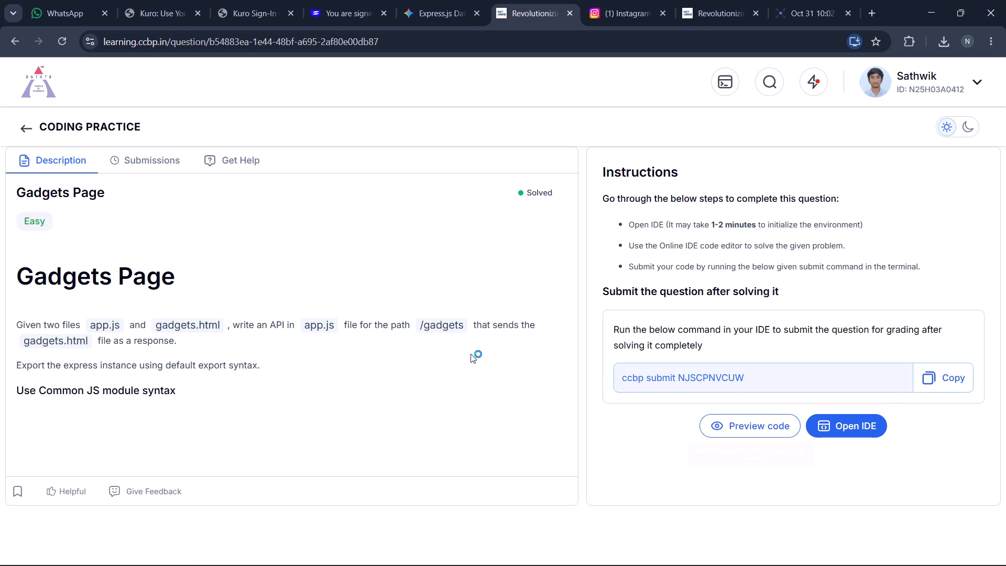
drag(1, 57, 425, 346)
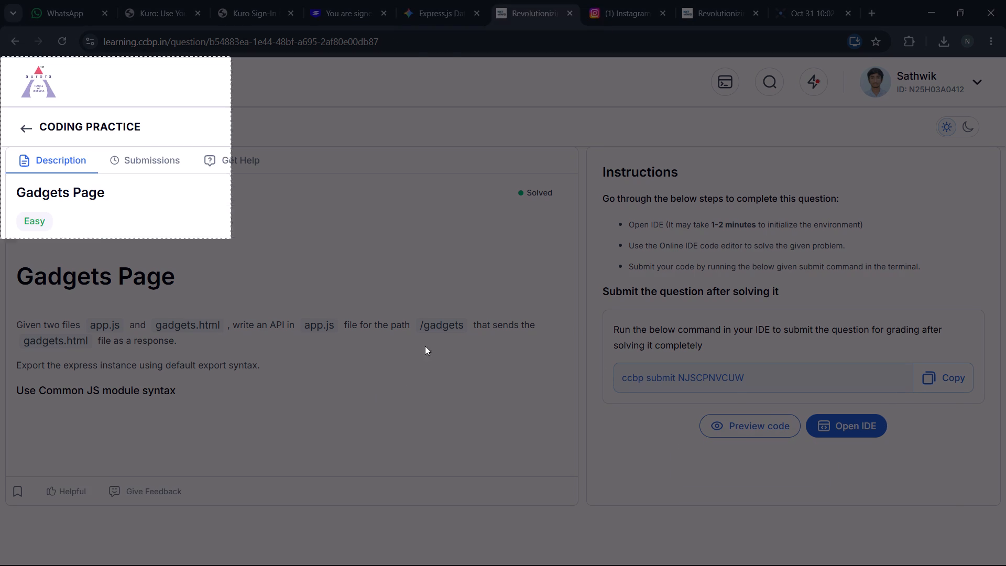
drag(425, 346, 1005, 563)
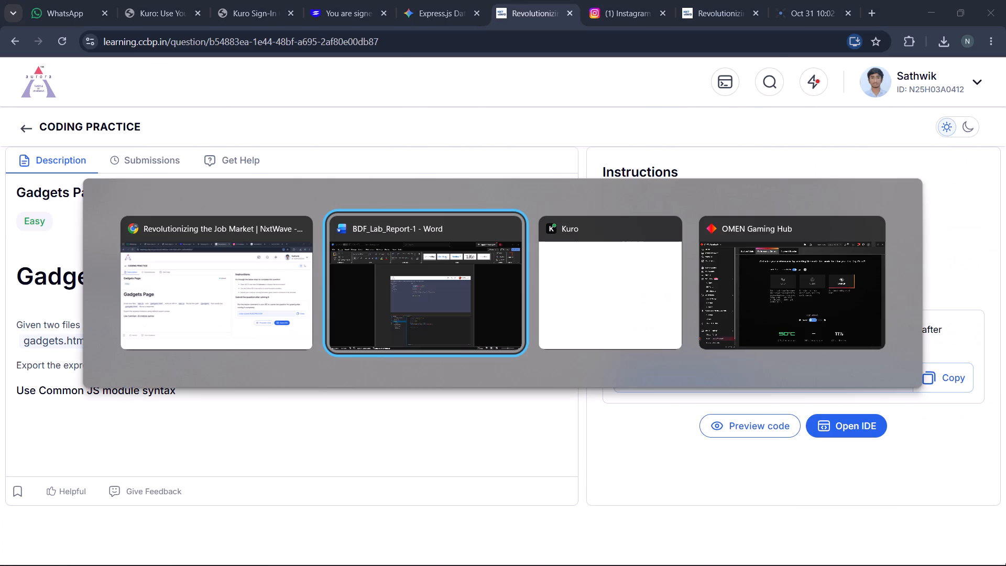
key(ctrl+v)
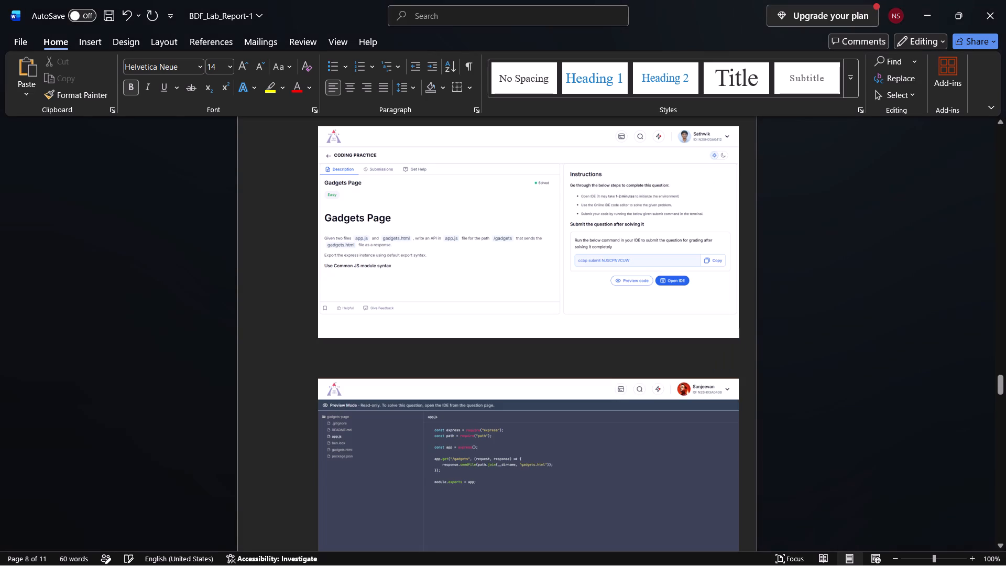
Cut the old Preview Mode code screenshot from the report's Gadgets Page section.
right_click(460, 465)
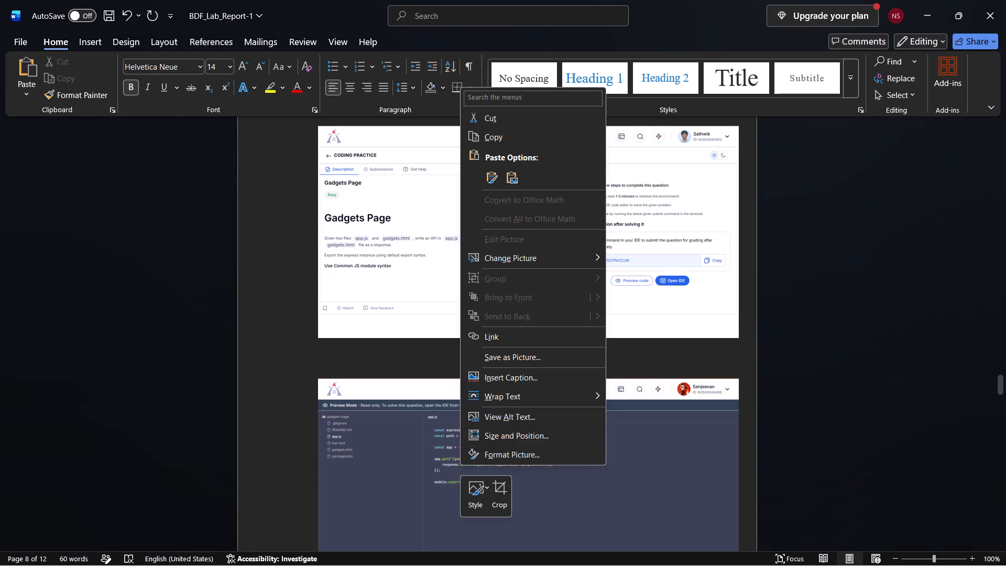
click(493, 125)
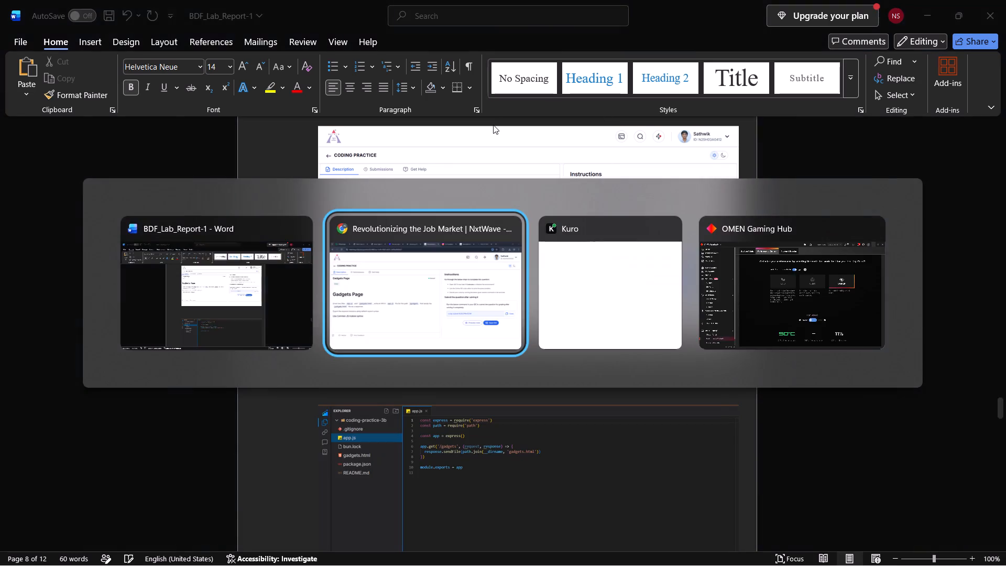
In Chrome, open the Gadgets Page code preview and take a rectangle screenshot of the whole page showing app.js.
click(734, 427)
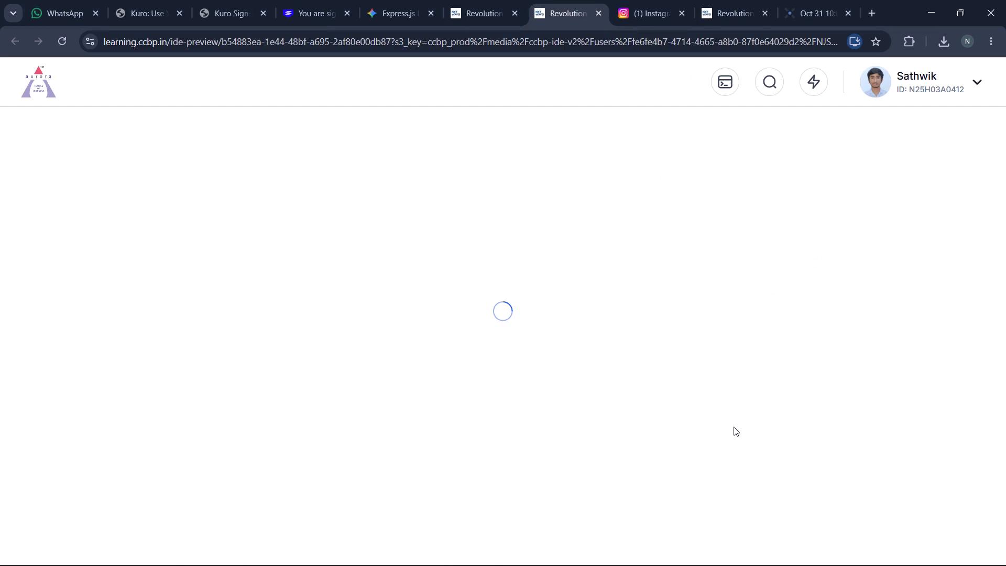
key(Print)
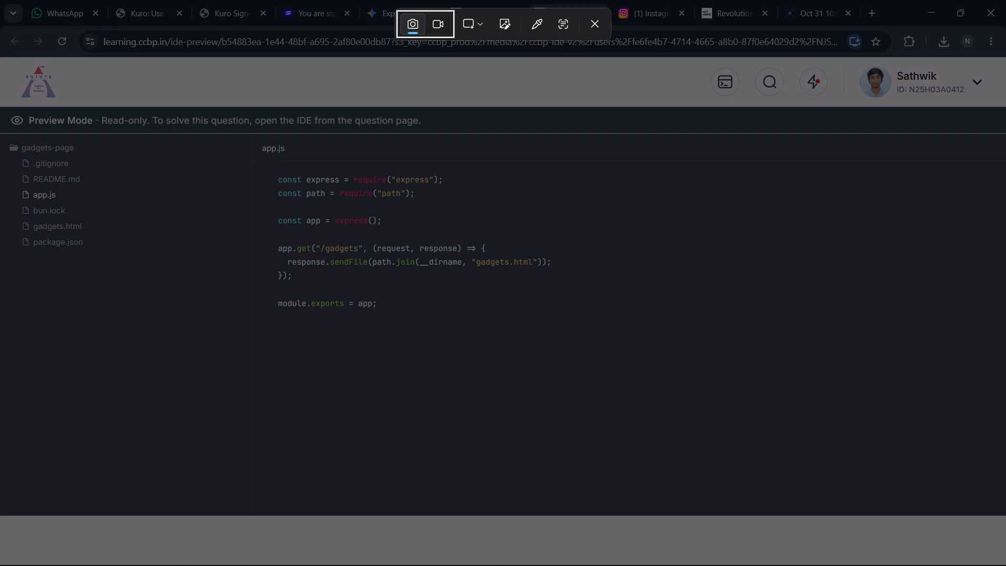
drag(0, 59, 1005, 565)
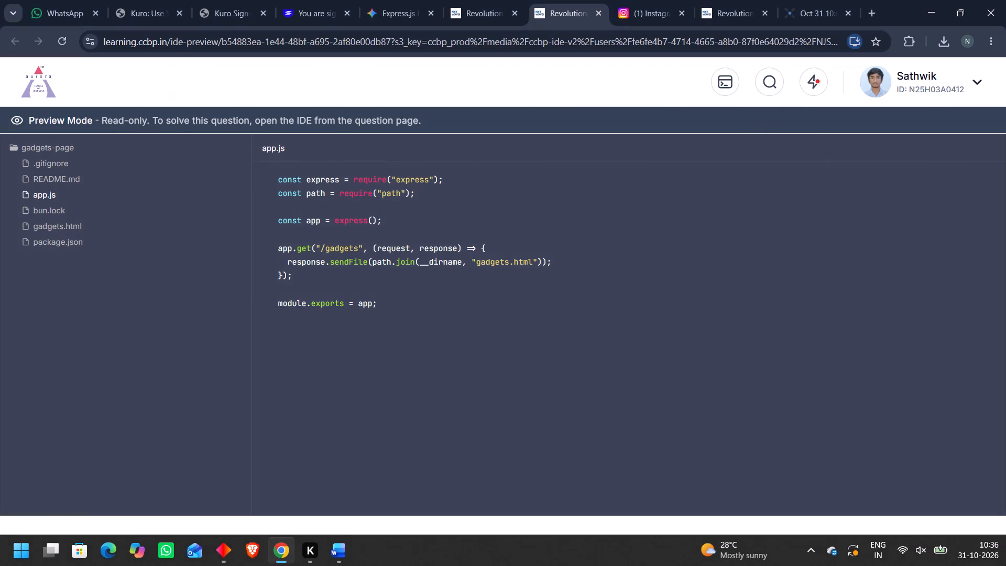
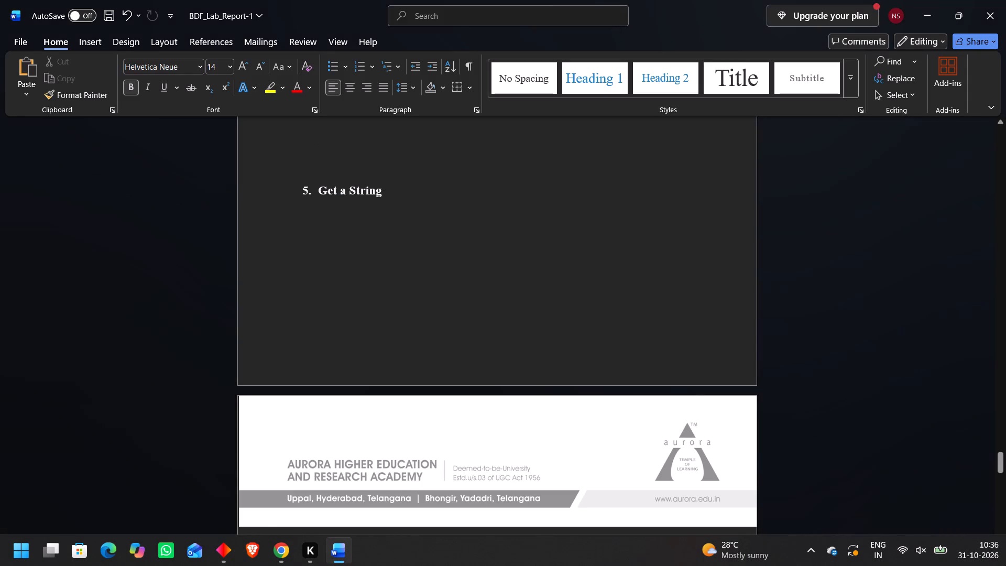
Paste the captured Gadgets Page submission screenshot into the report's Gadgets Page section, just before the Get a String heading.
key(ctrl+v)
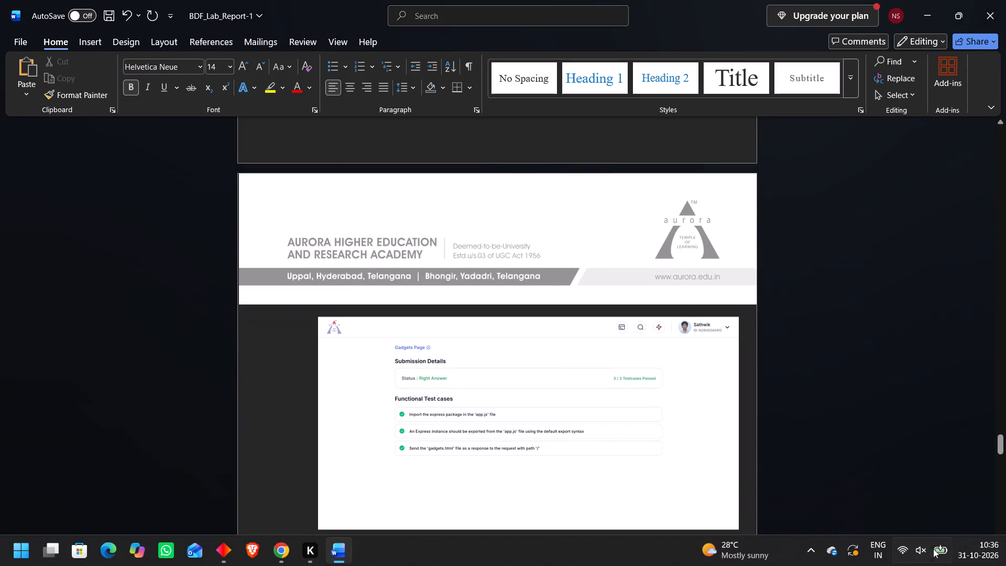
Cut the old question page screenshot under the report's Get a String heading.
drag(1000, 448, 1000, 421)
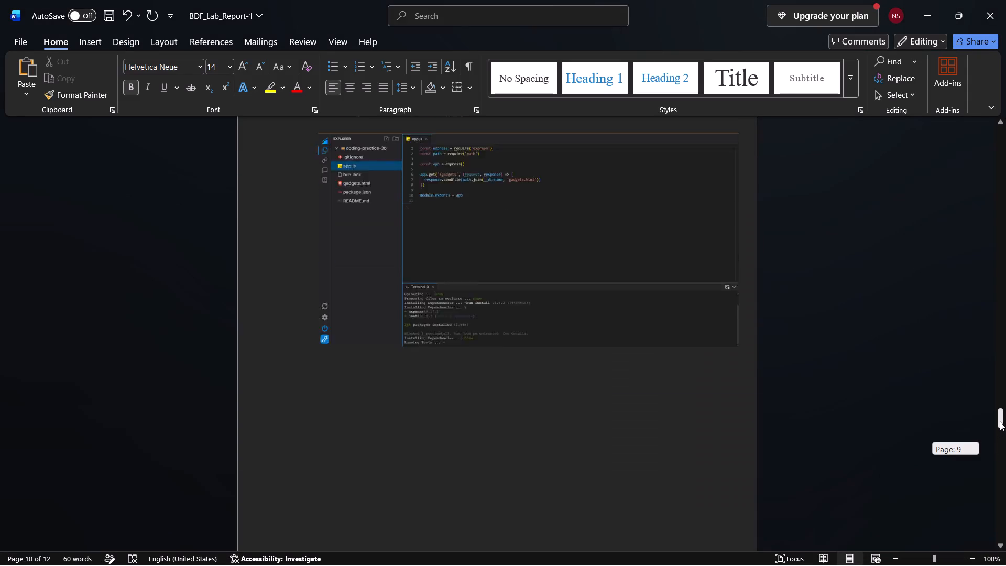
drag(1000, 421, 1002, 399)
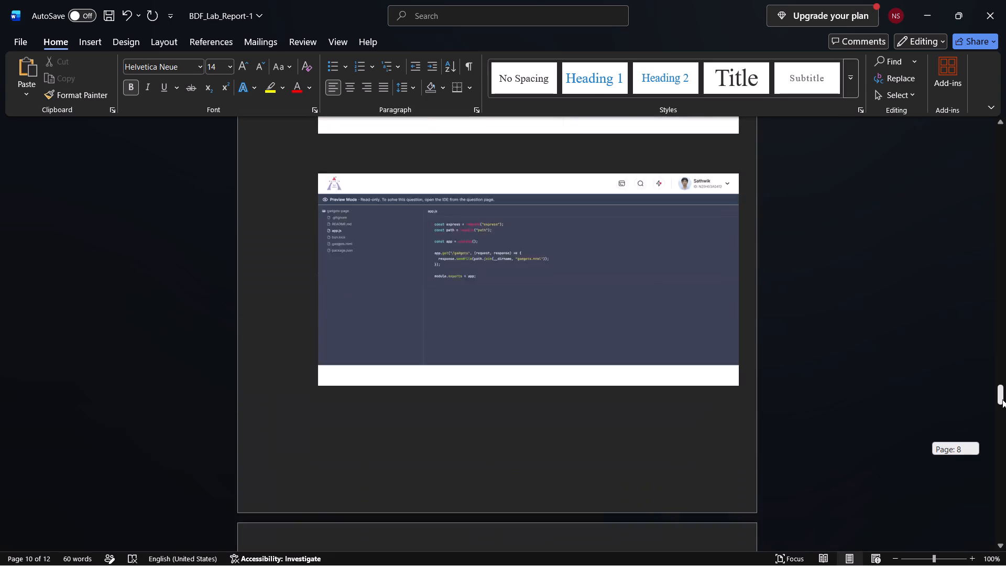
drag(1002, 399, 1005, 415)
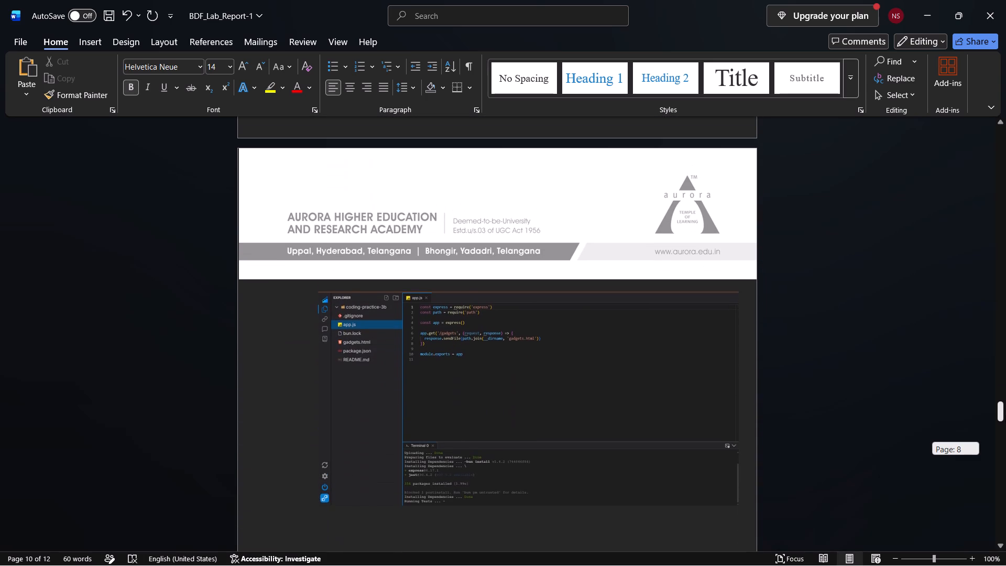
drag(1005, 415, 1005, 417)
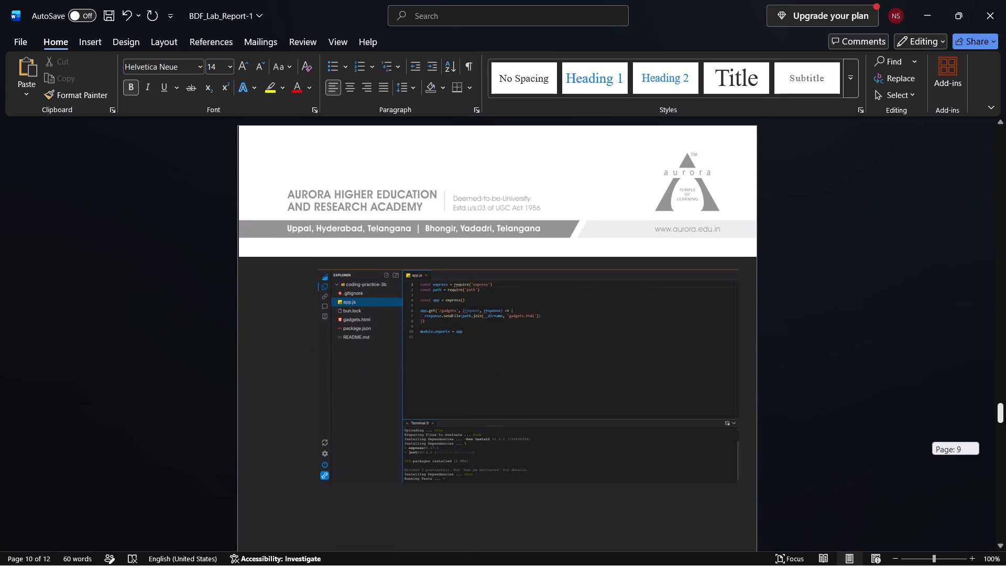
drag(1005, 417, 1005, 416)
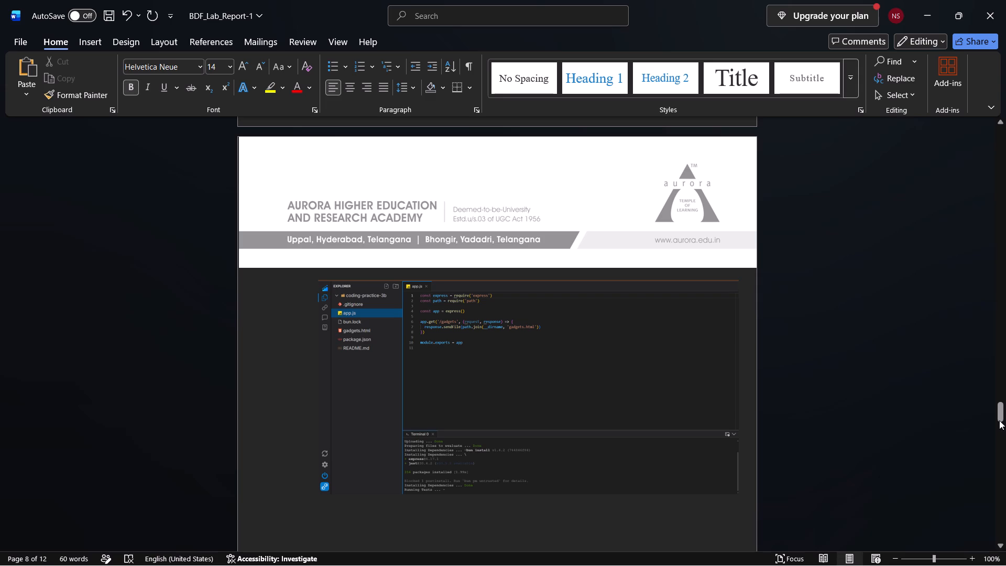
drag(999, 420, 1005, 457)
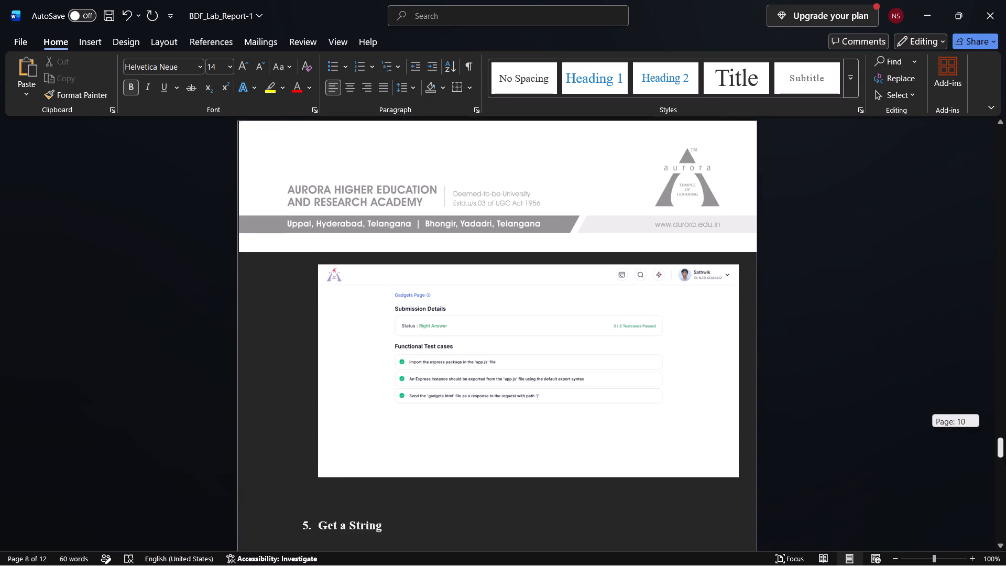
drag(1005, 457, 1005, 472)
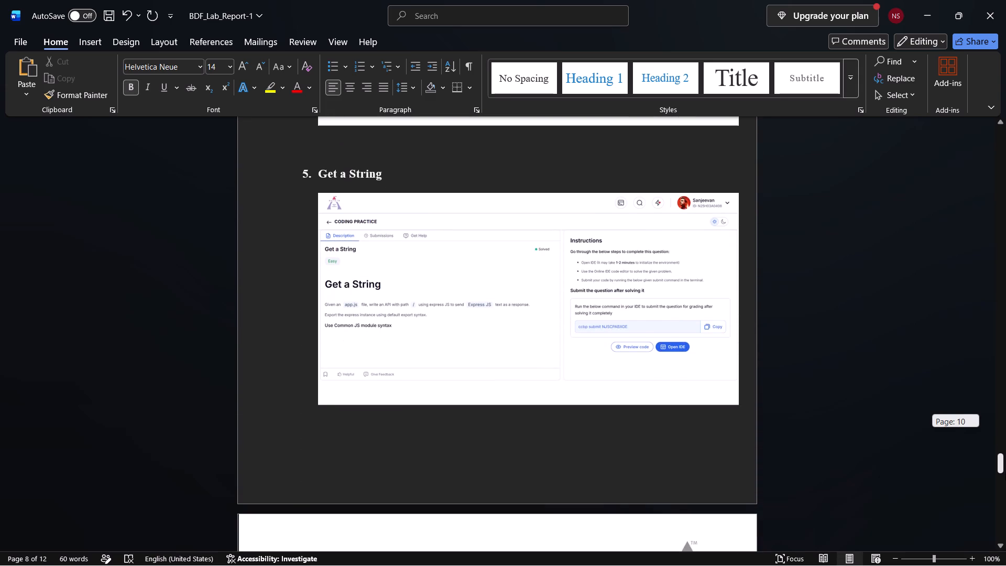
drag(1005, 472, 1005, 476)
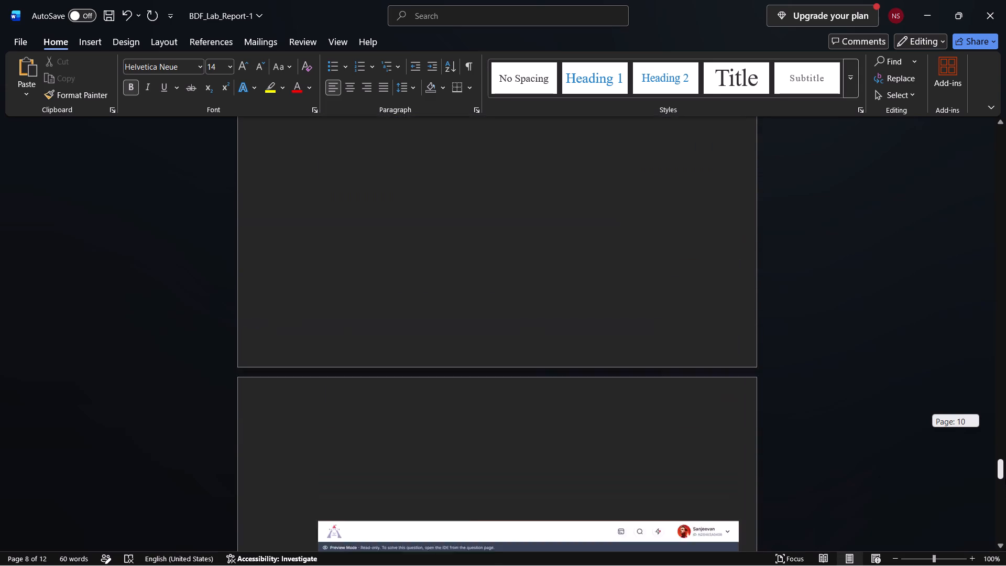
drag(1005, 476, 1004, 464)
right_click(616, 489)
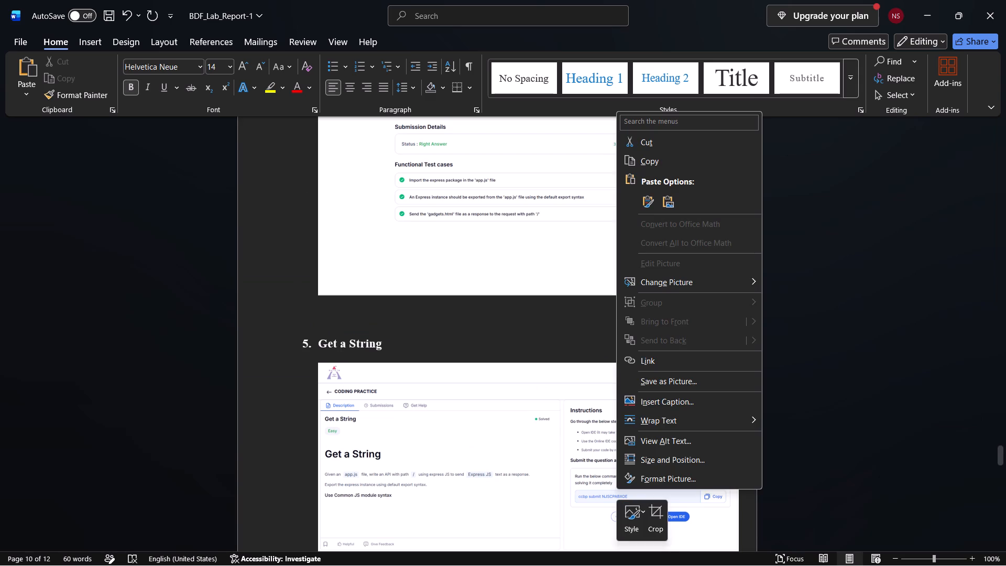
click(652, 145)
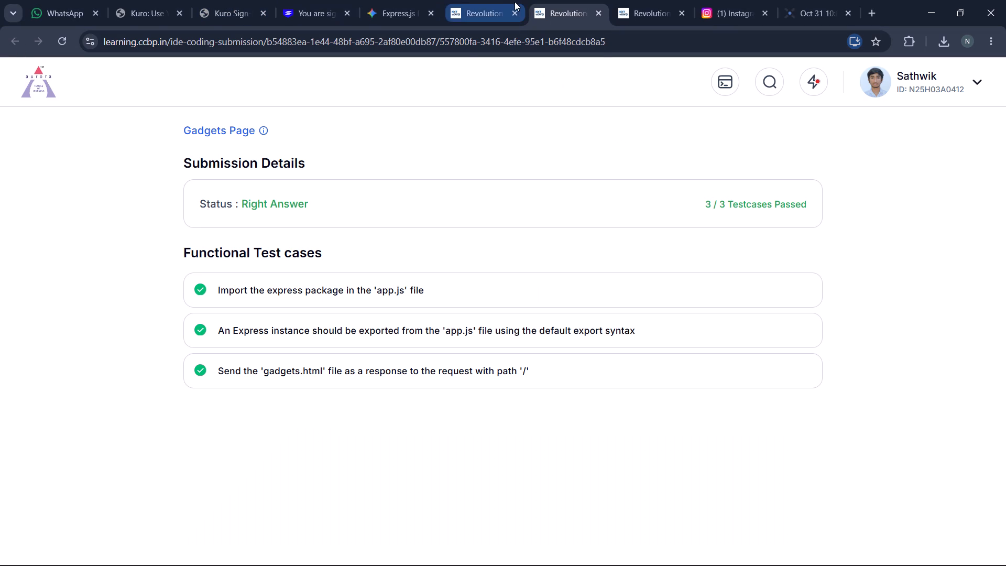
In Chrome, close the Gadgets Page submission and question tabs, keeping the code preview tab open.
click(600, 10)
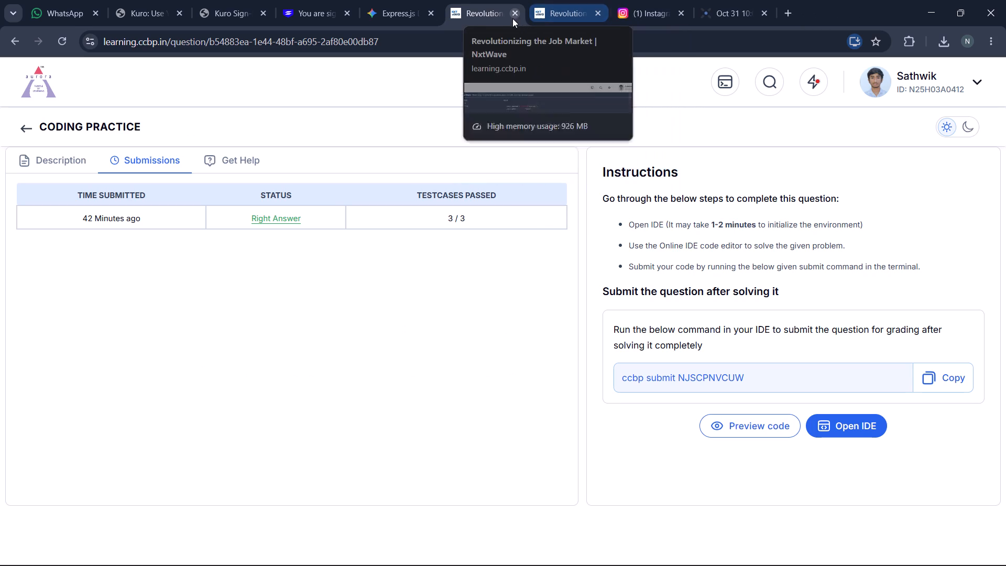
click(517, 15)
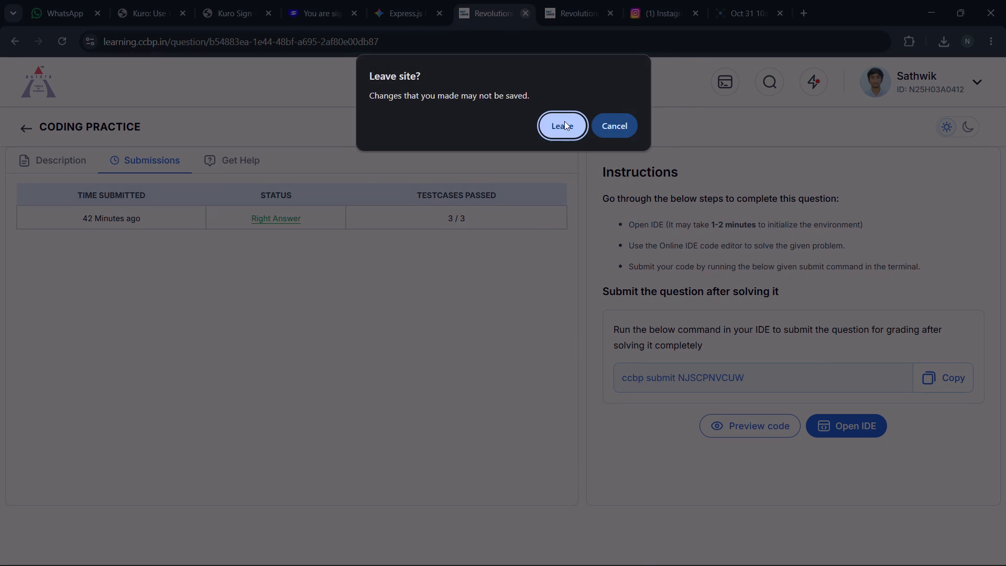
click(564, 123)
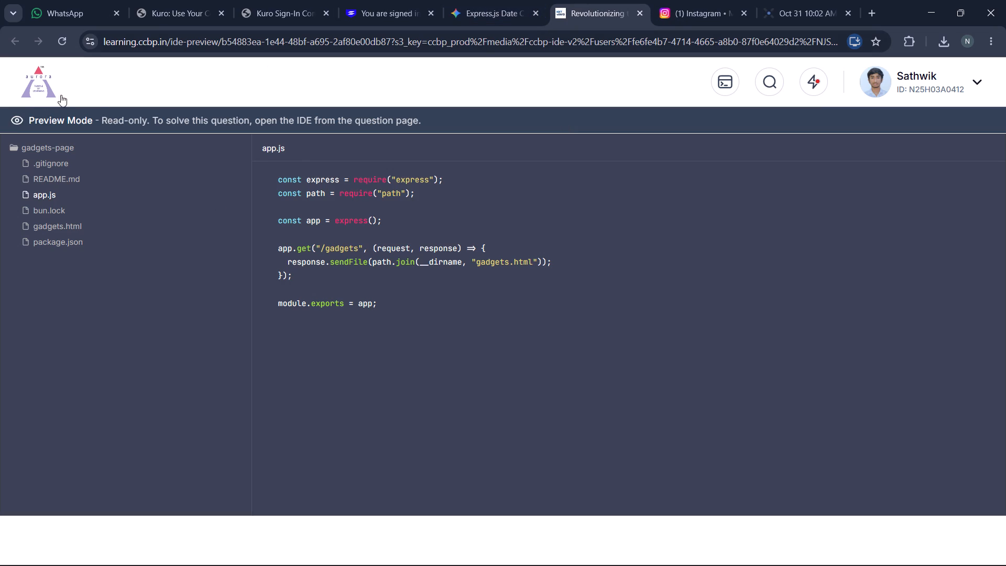
Open the Get a String question from the Year 2 Backend Development Fundamentals course, in the NodeJS and ExpressJS topic's Coding Practice.
click(39, 93)
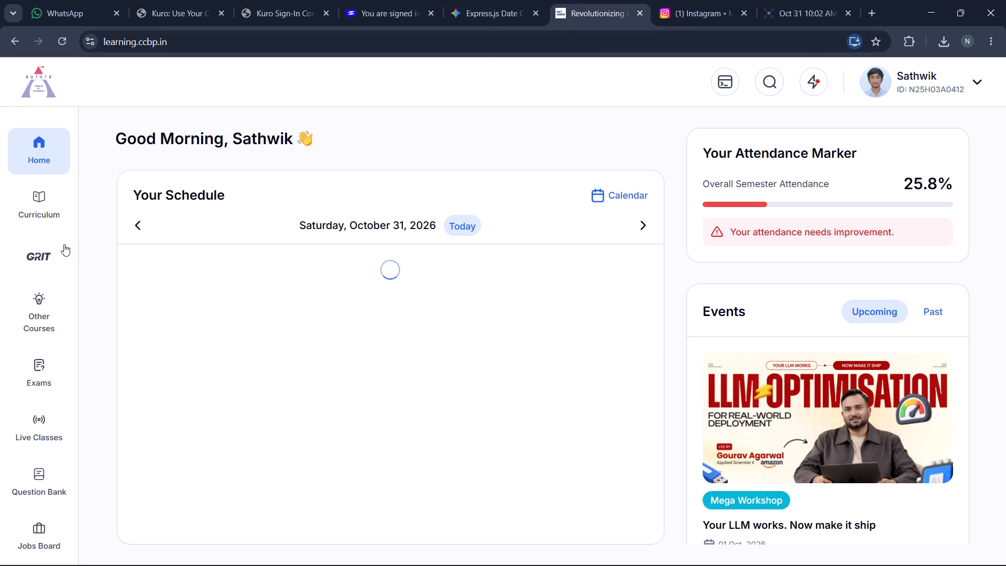
click(46, 204)
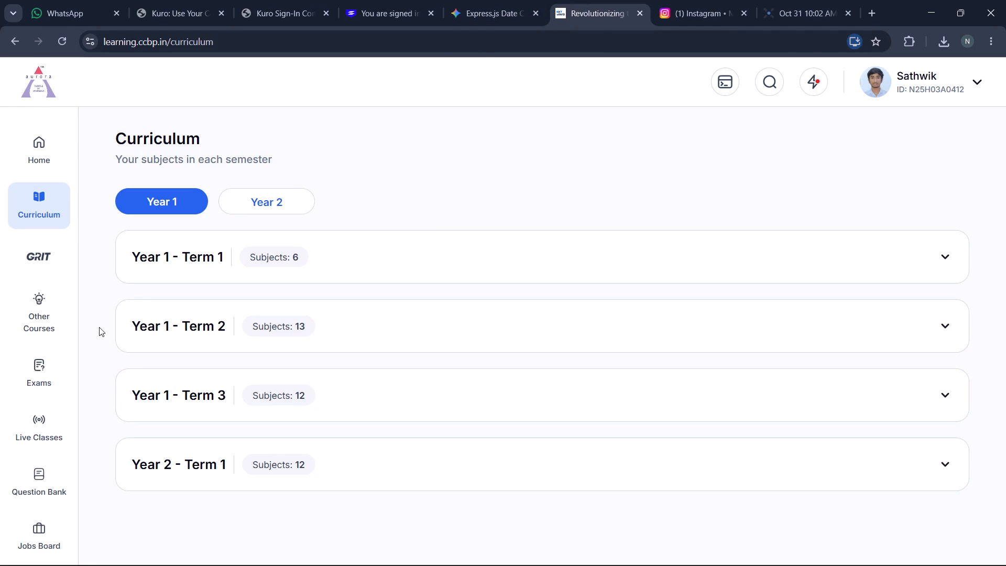
click(273, 204)
click(347, 255)
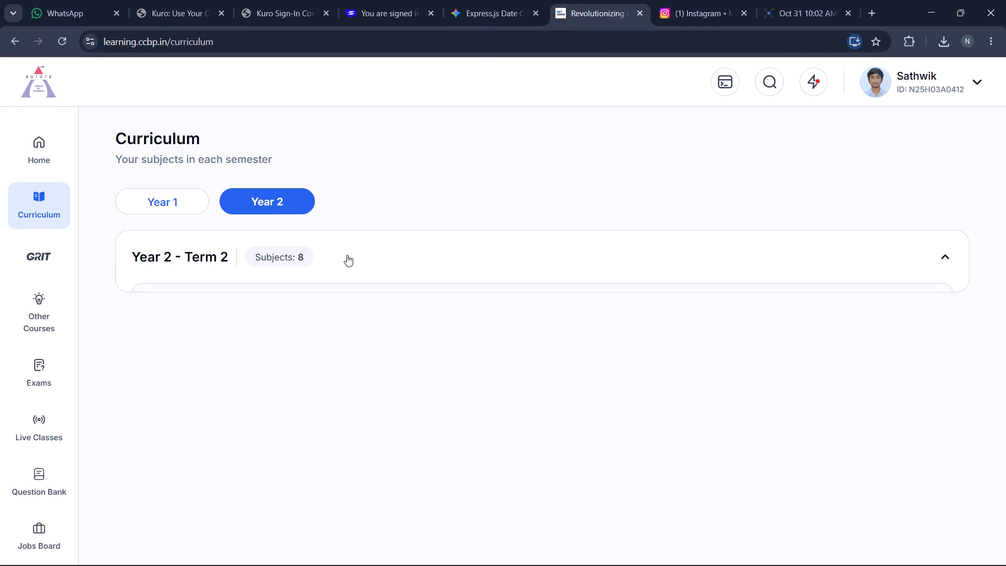
click(551, 327)
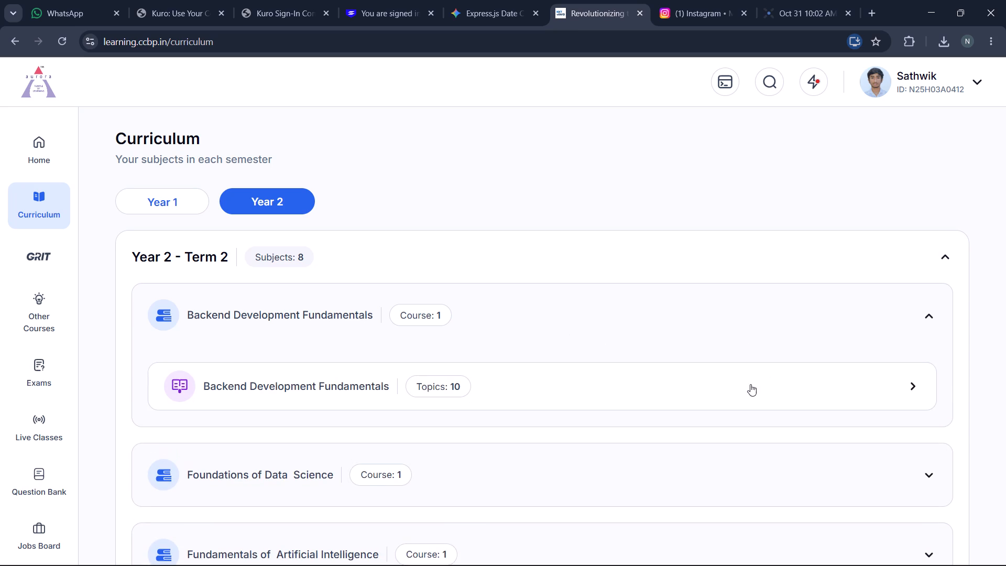
click(750, 384)
click(793, 196)
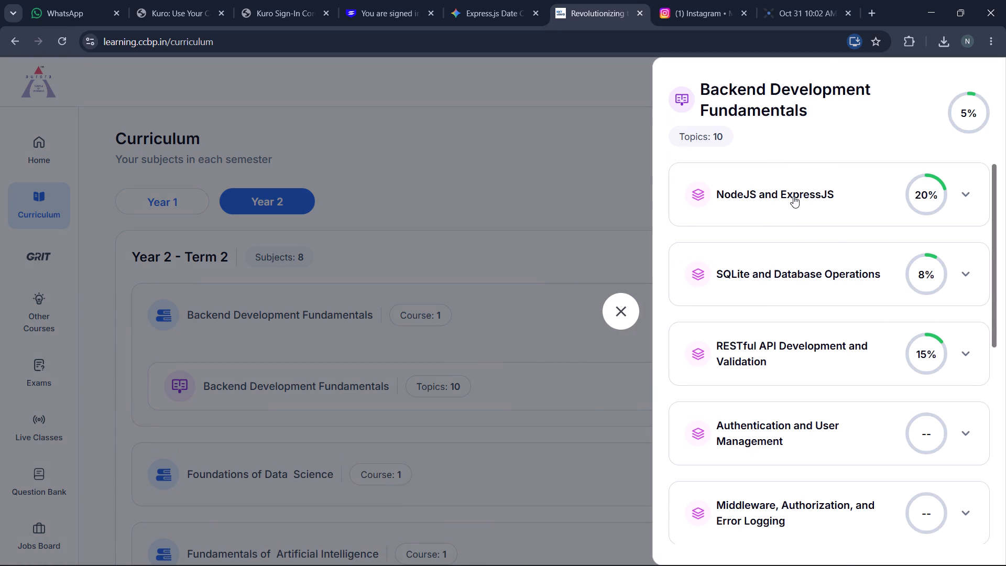
scroll(755, 515, down, 6)
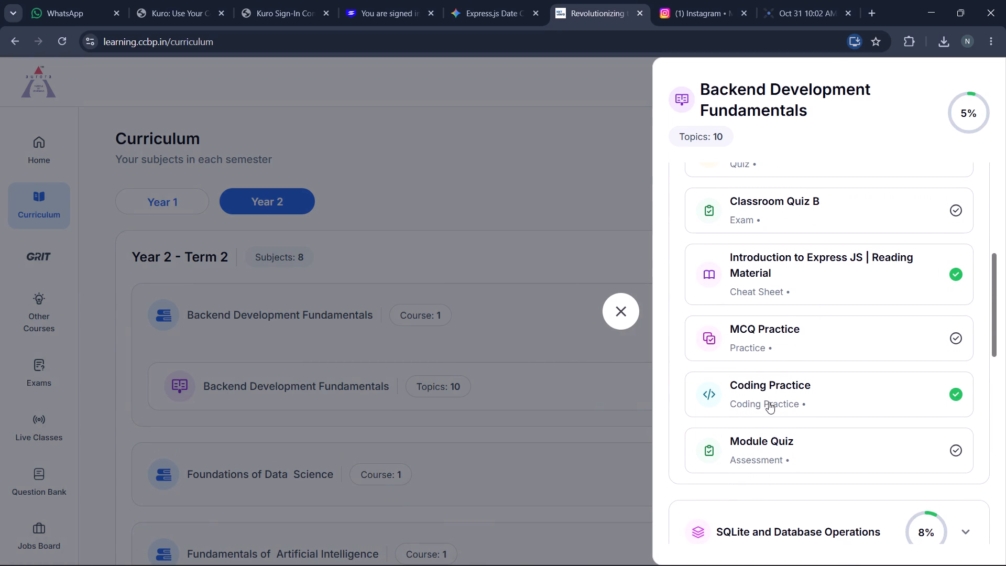
click(768, 395)
scroll(314, 465, down, 6)
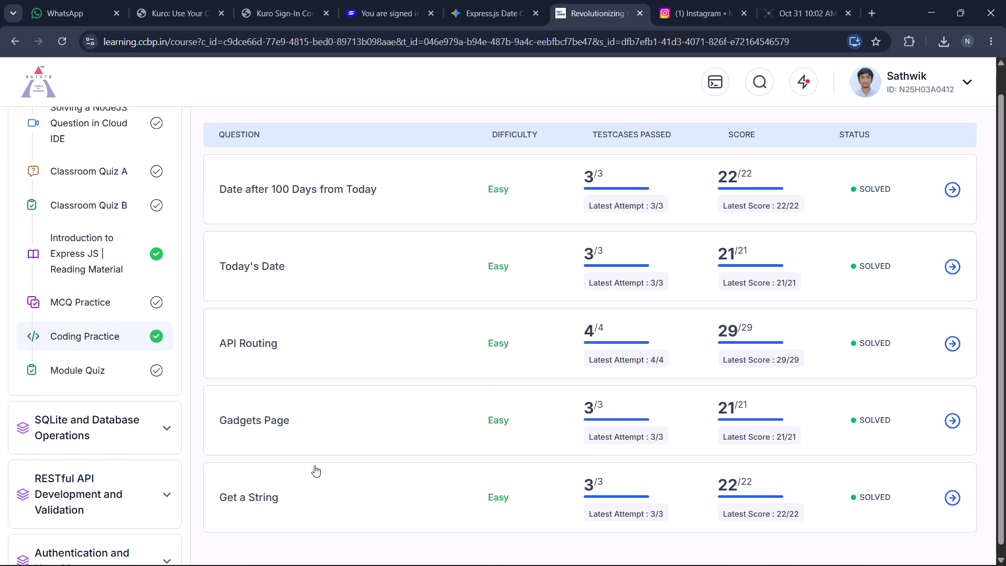
click(314, 465)
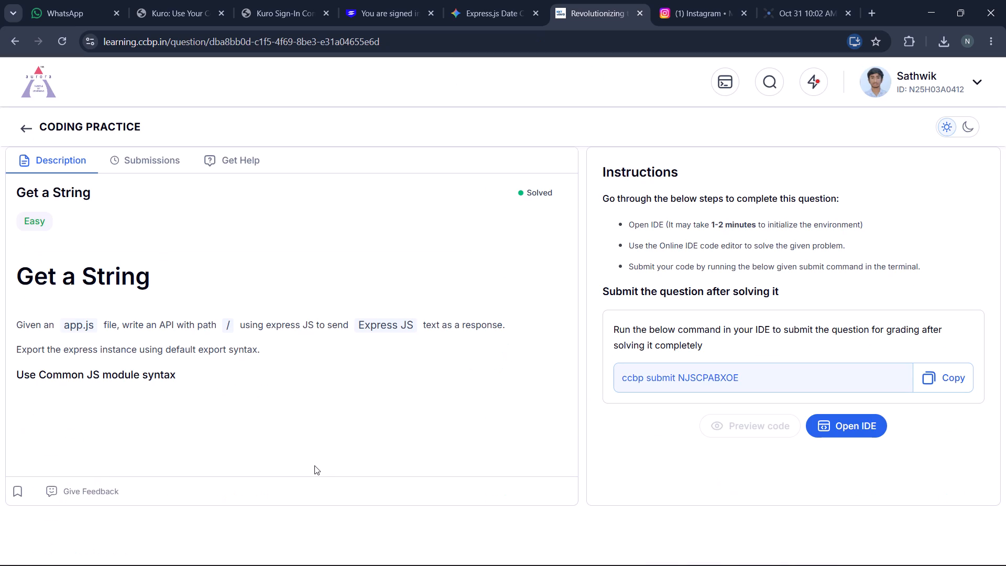
Capture the full Get a String question page as a rectangle screenshot and paste it under the Word report's Get a String heading.
key(Print)
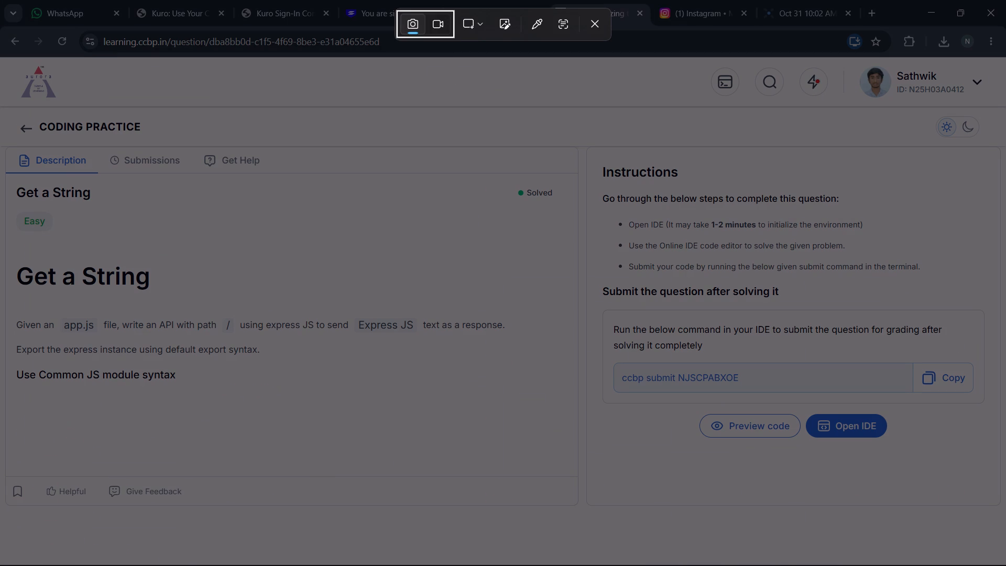
drag(0, 58, 1005, 564)
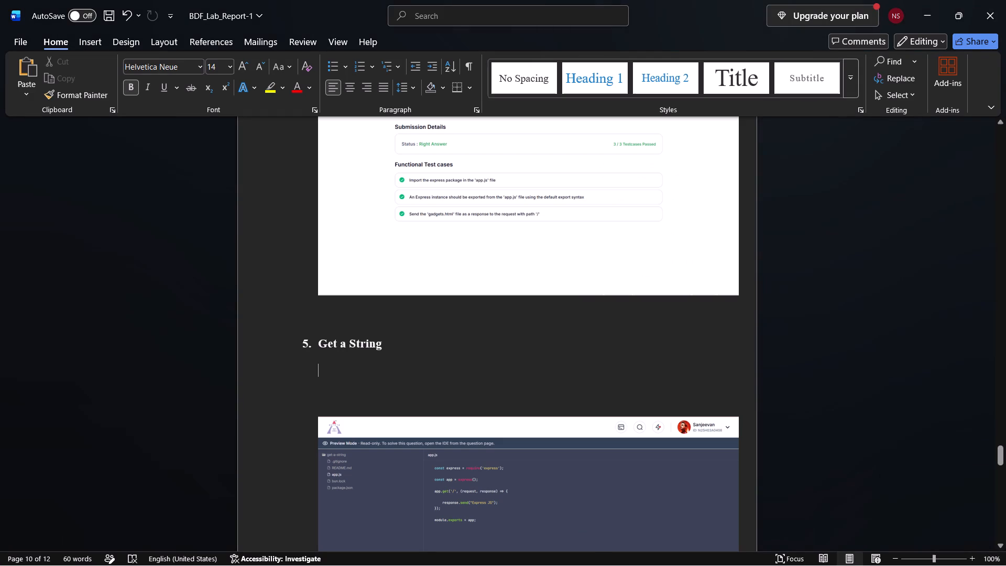
key(ctrl+v)
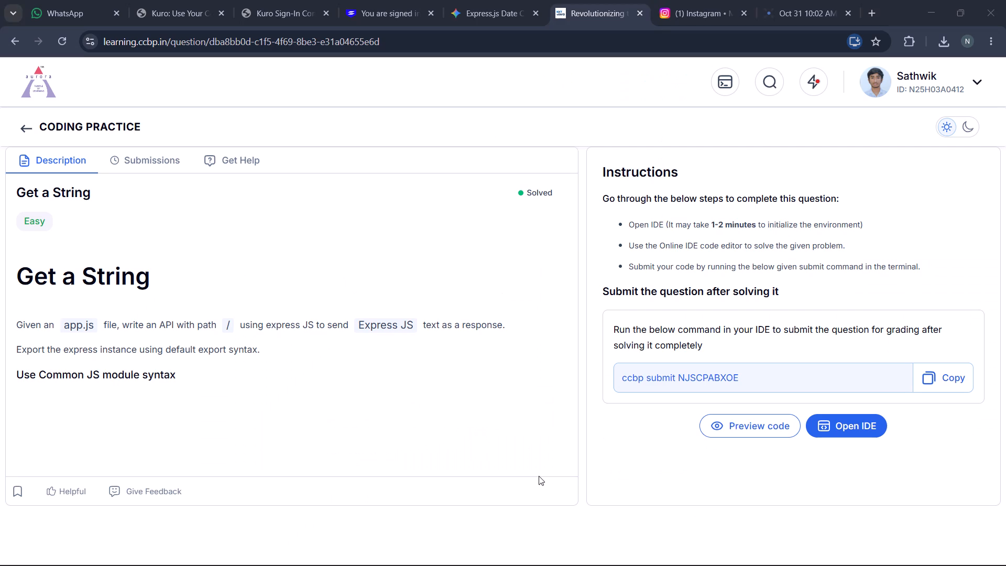
Capture the full Get a String code preview page showing app.js in Chrome and paste it below the question screenshot in the Word report.
click(736, 420)
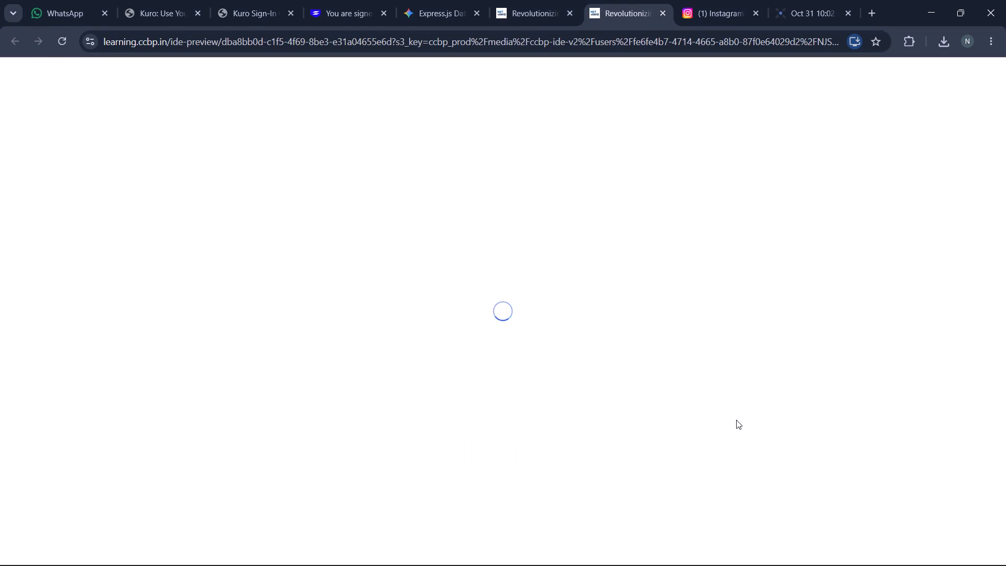
key(Print)
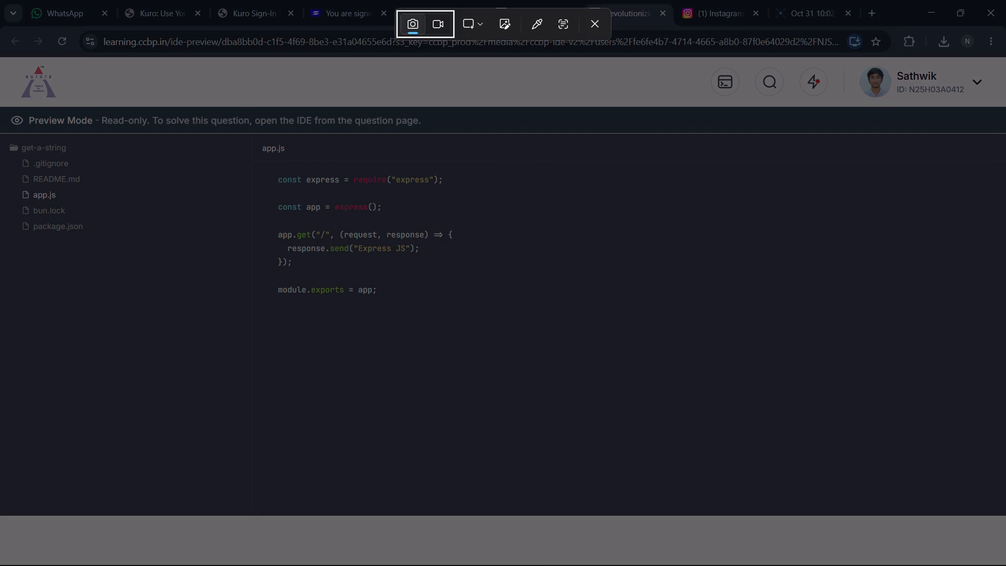
drag(0, 55, 1001, 562)
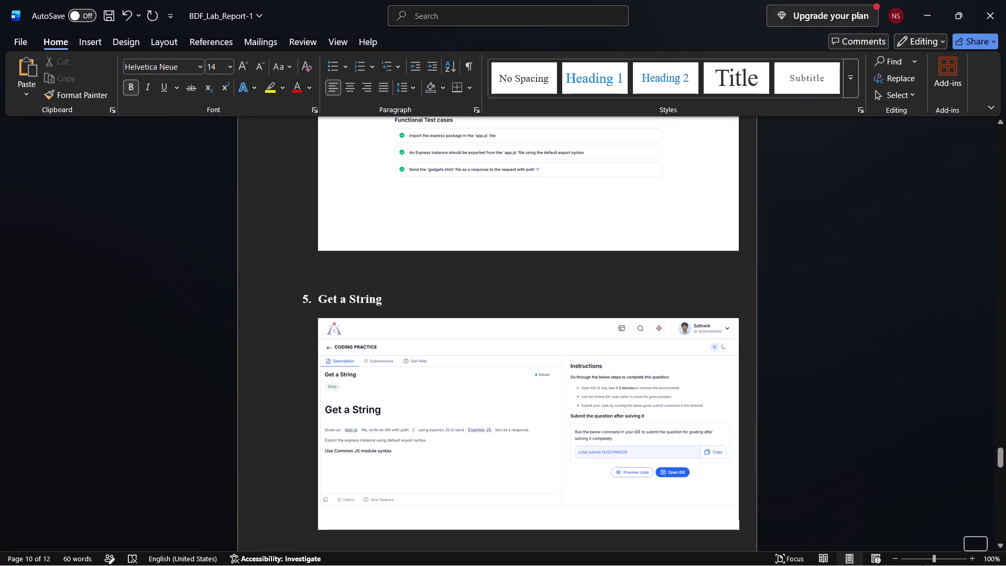
drag(1000, 462, 1001, 467)
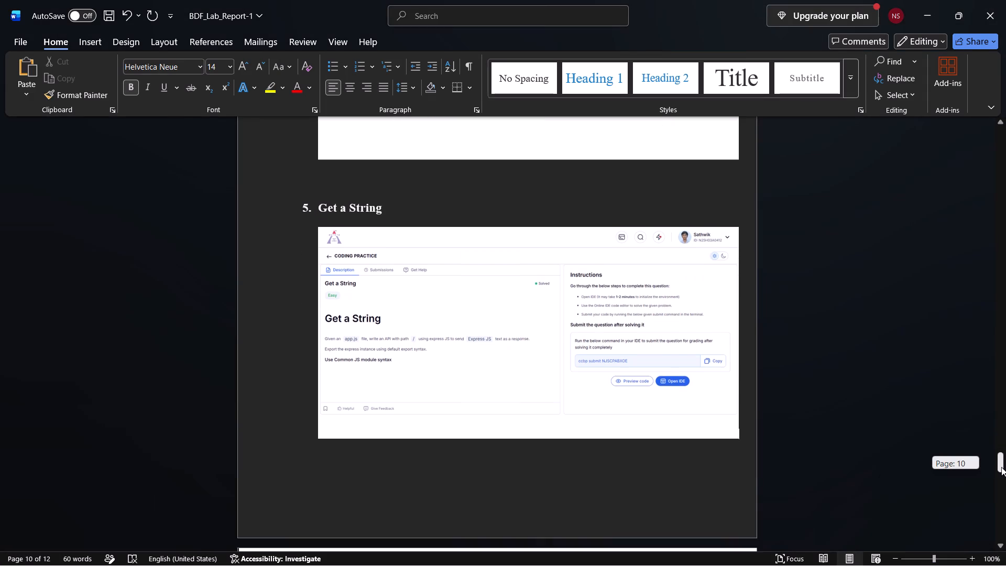
drag(1001, 467, 1005, 476)
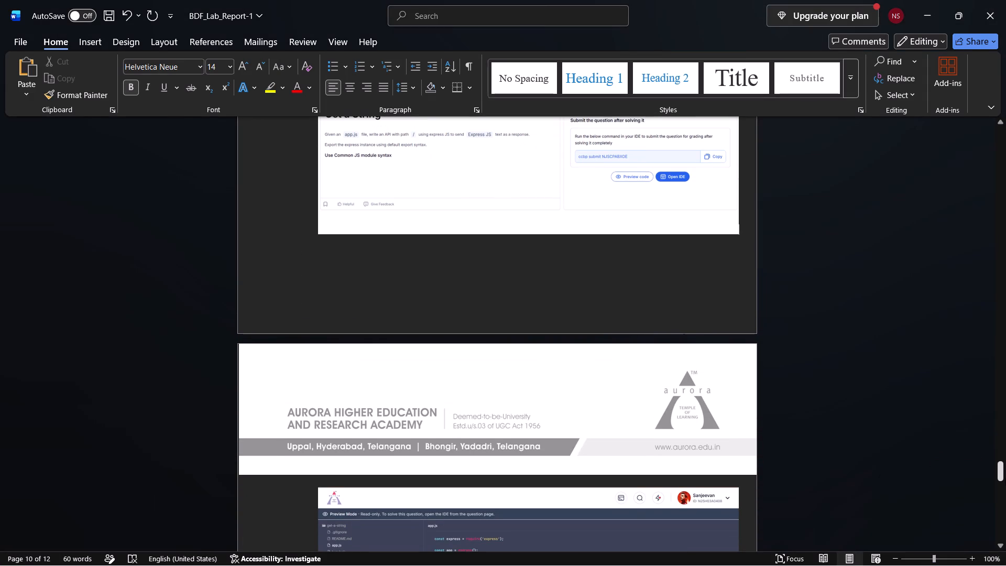
click(373, 267)
key(ctrl+v)
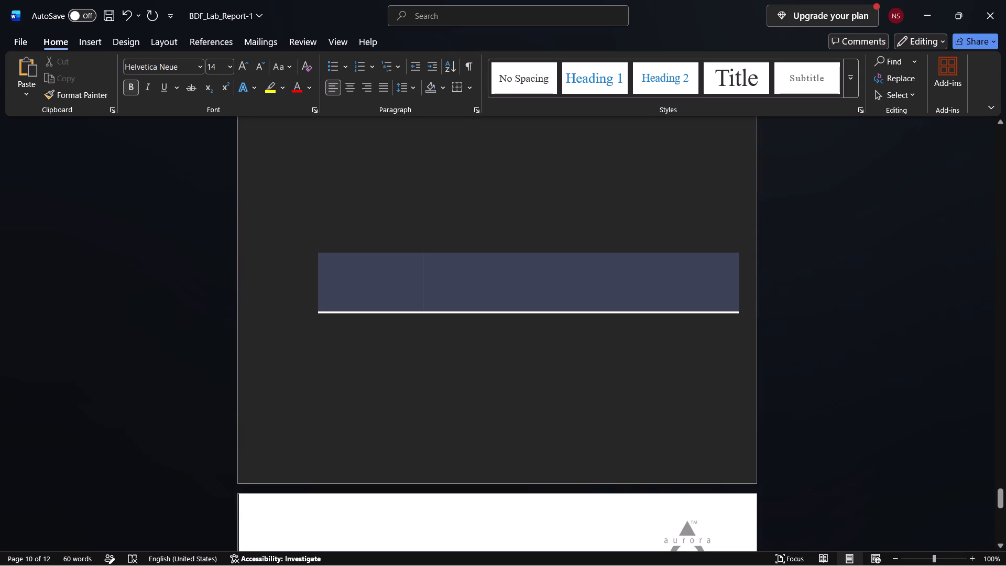
Cut the old Preview Mode code screenshot from the report's Get a String section.
right_click(647, 270)
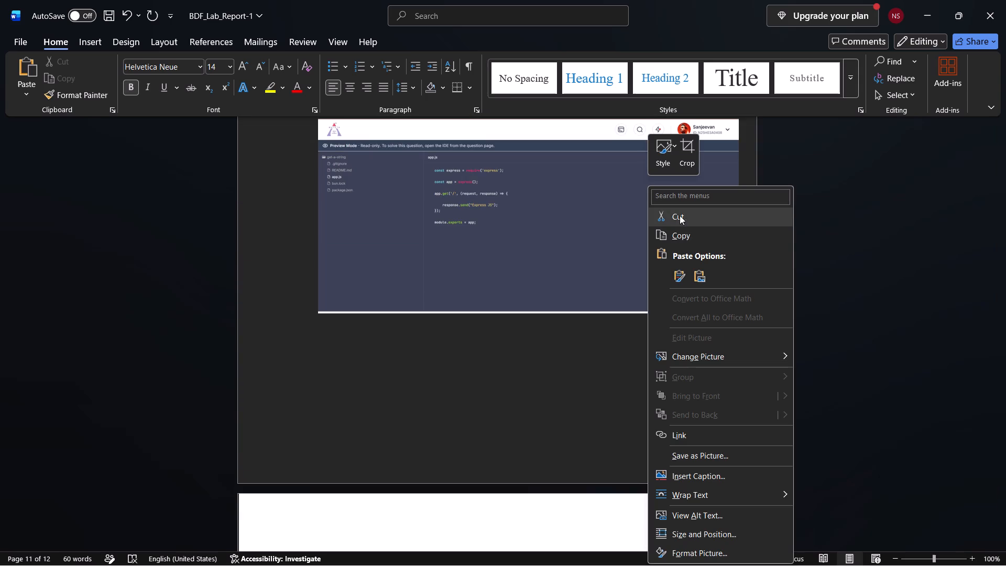
click(680, 215)
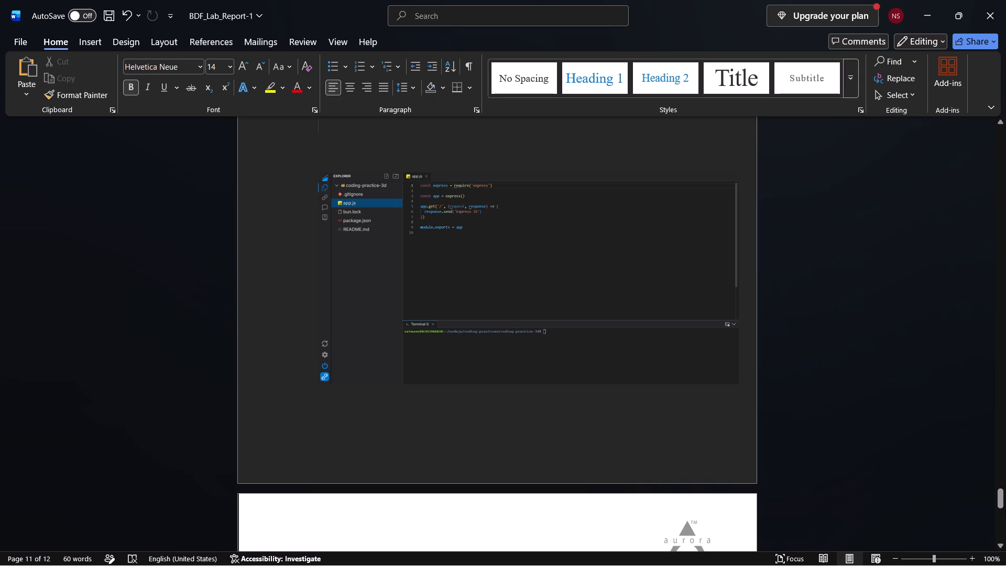
Remove the old submission details screenshot from the report's Get a String section on page 12.
drag(999, 498, 1004, 524)
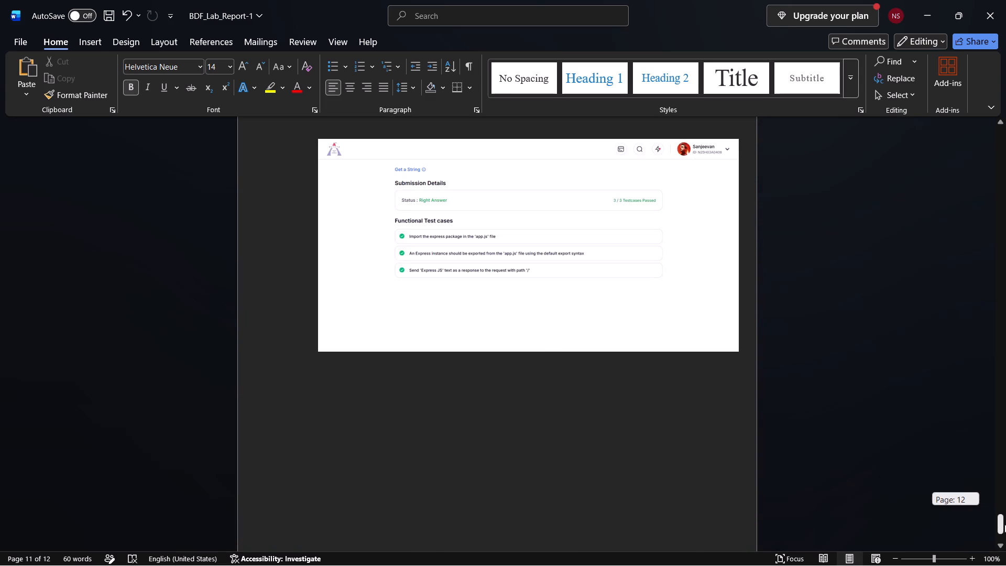
drag(1004, 524, 1005, 520)
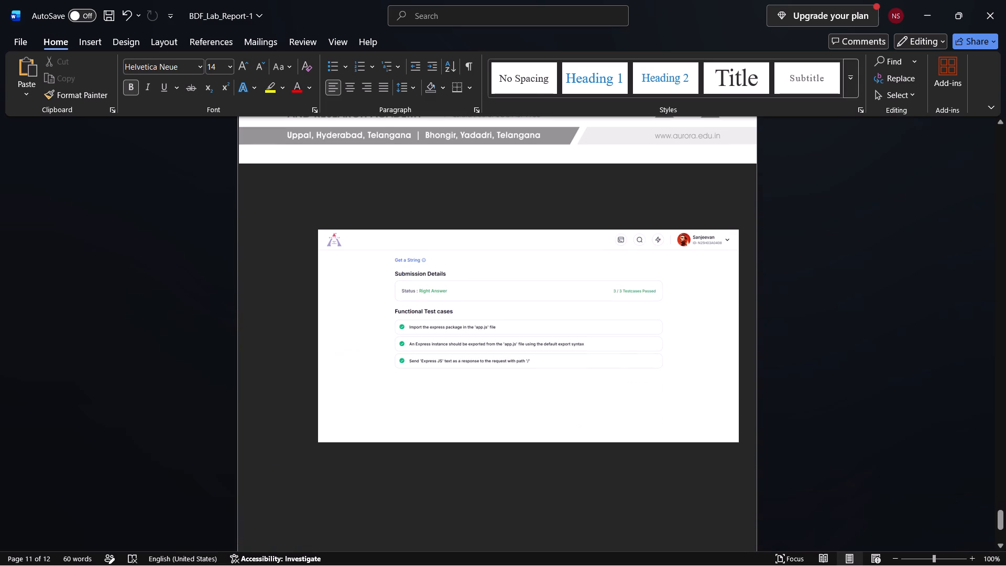
right_click(581, 366)
click(611, 220)
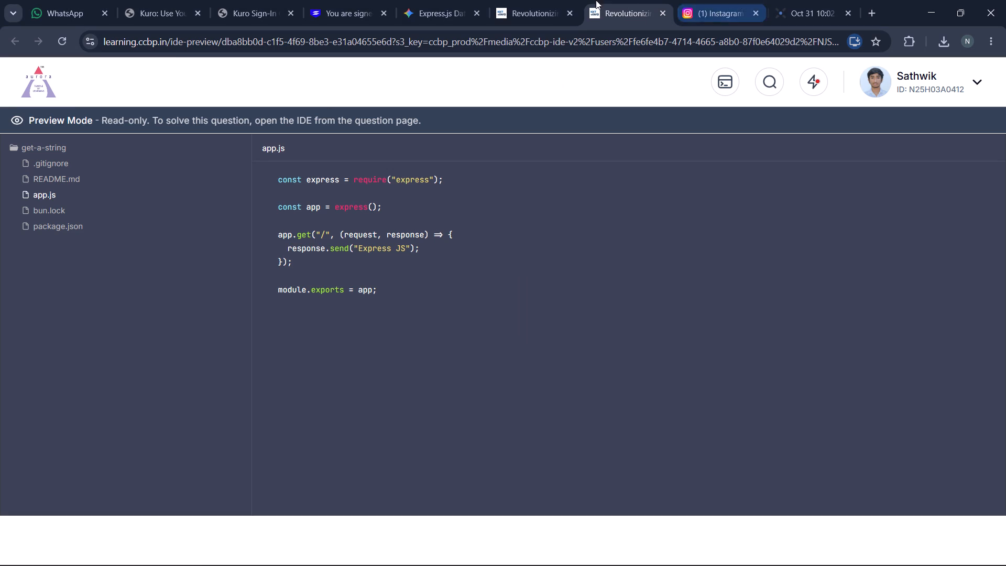
Open the Get a String submission in Chrome, capture its full page as a rectangle screenshot, and paste it into the Word report.
click(545, 3)
click(143, 155)
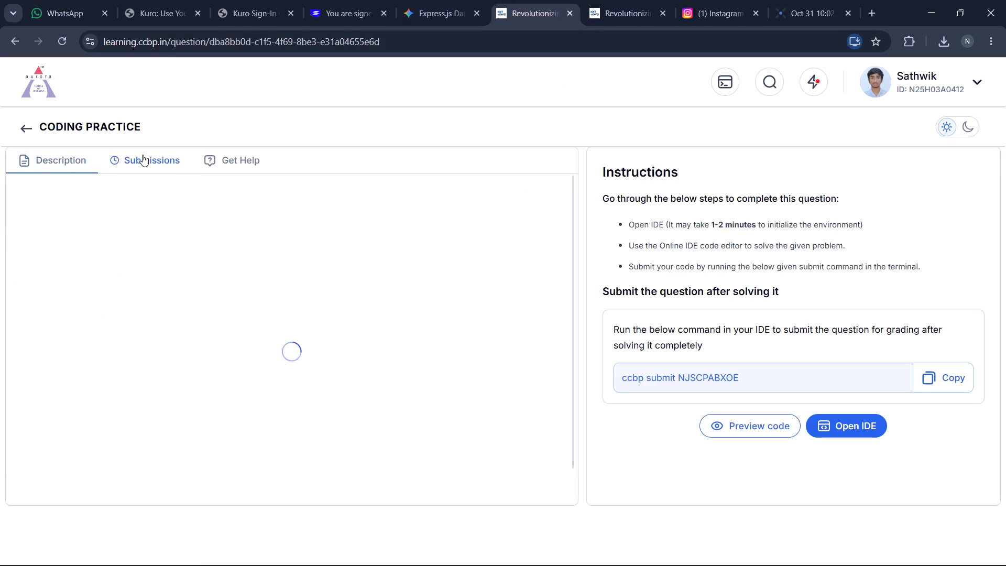
click(262, 217)
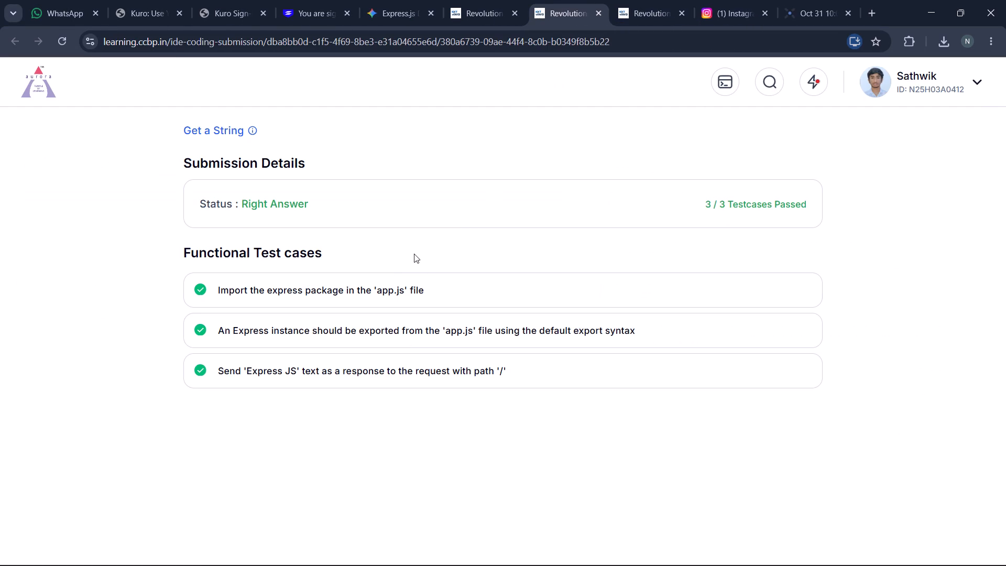
key(Print)
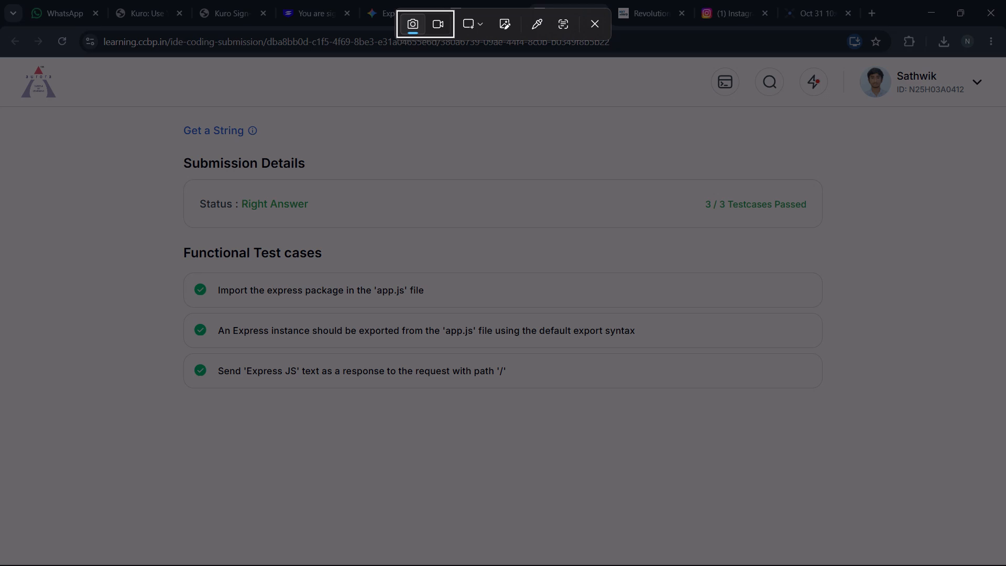
drag(0, 56, 1005, 565)
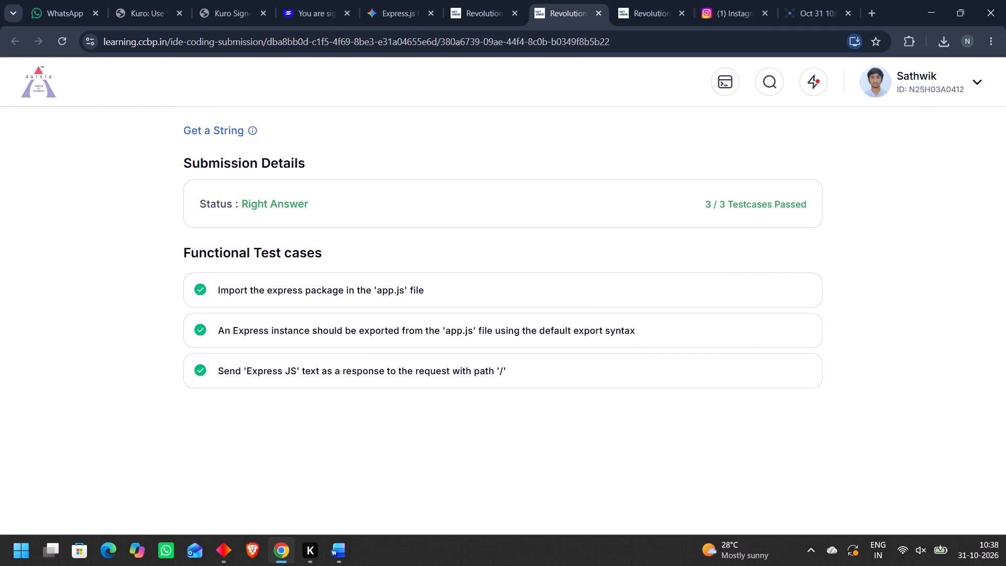
key(ctrl+v)
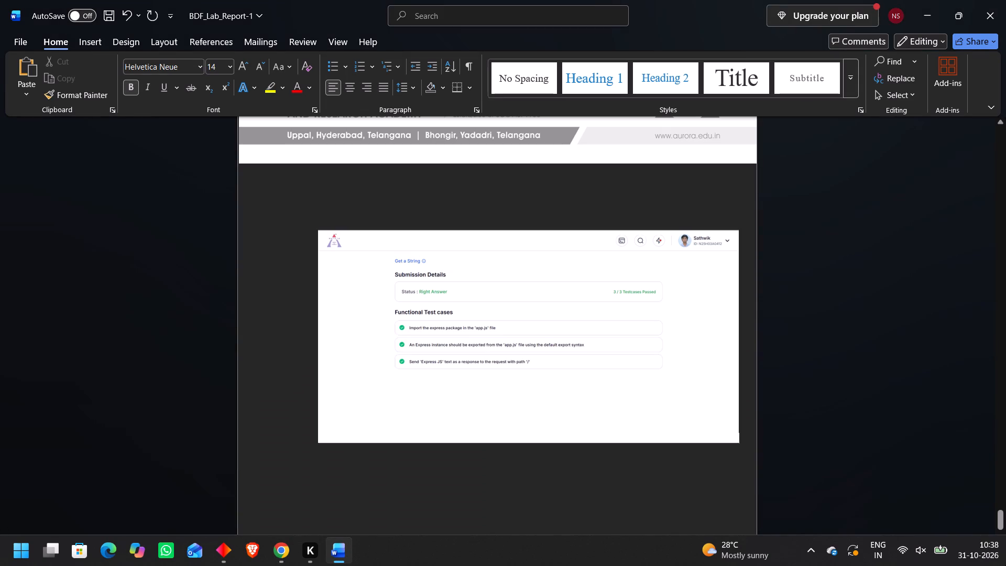
Review the whole lab report, checking the student details table and the replaced screenshots for each question.
drag(1002, 523, 1003, 465)
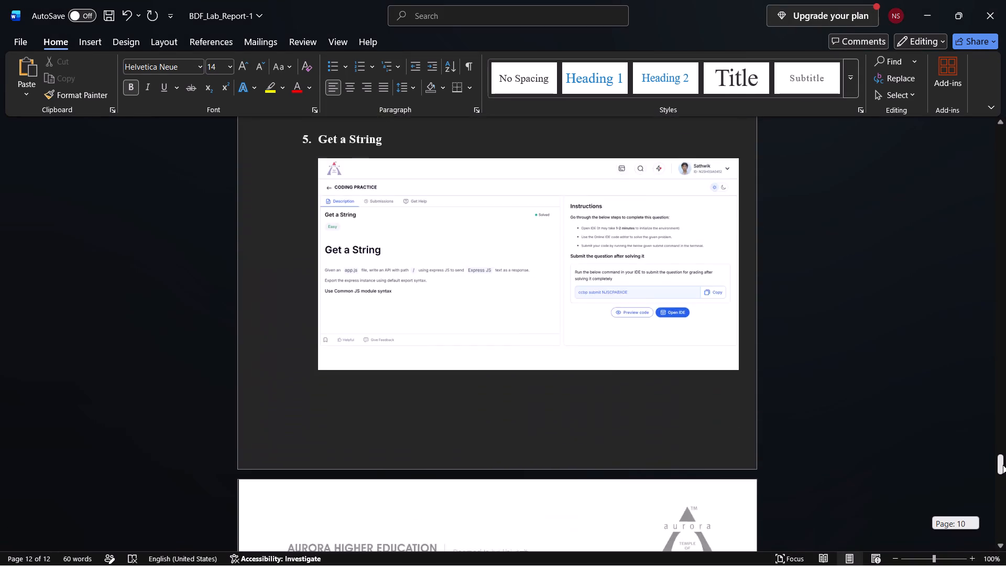
drag(1003, 465, 997, 411)
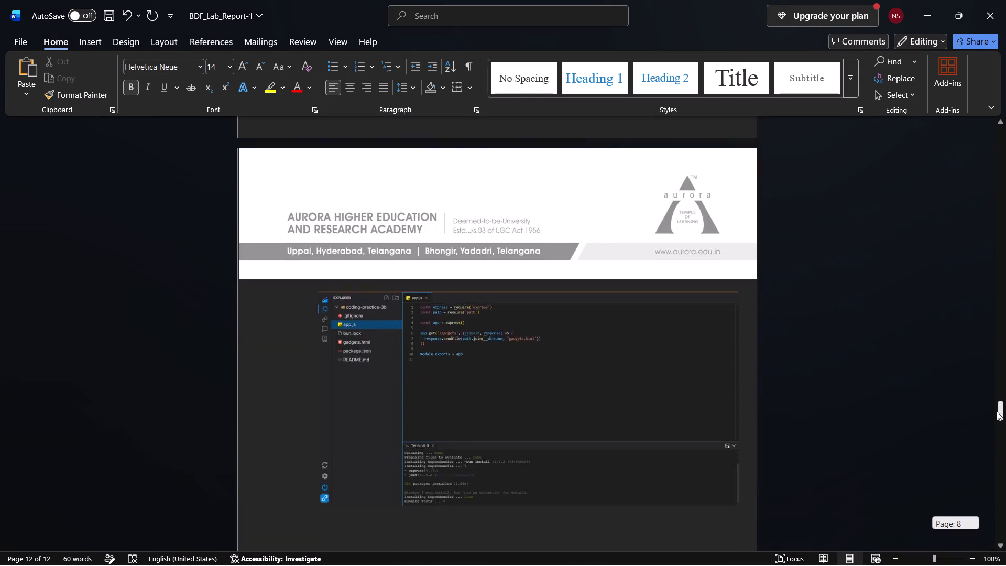
drag(997, 411, 994, 383)
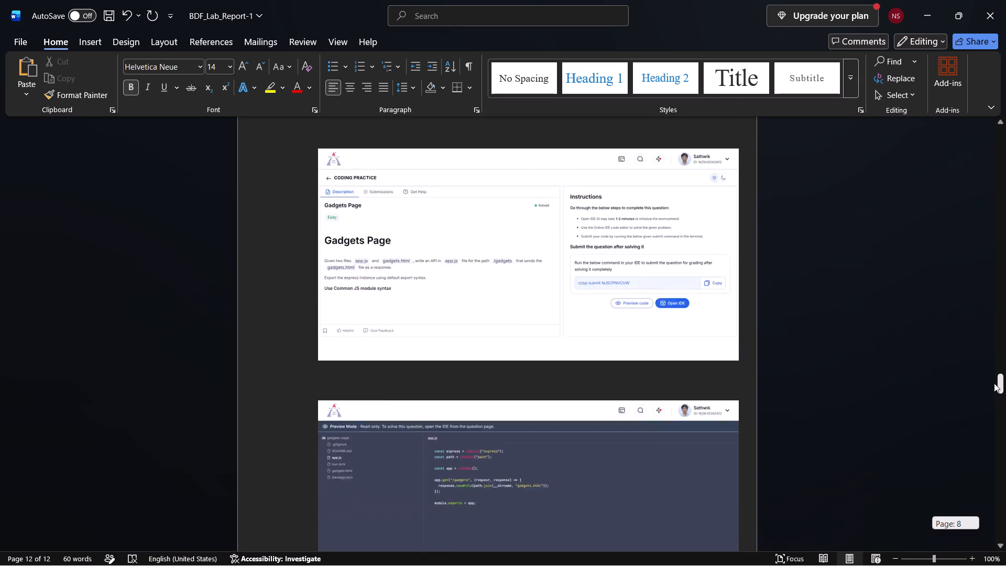
drag(994, 383, 989, 133)
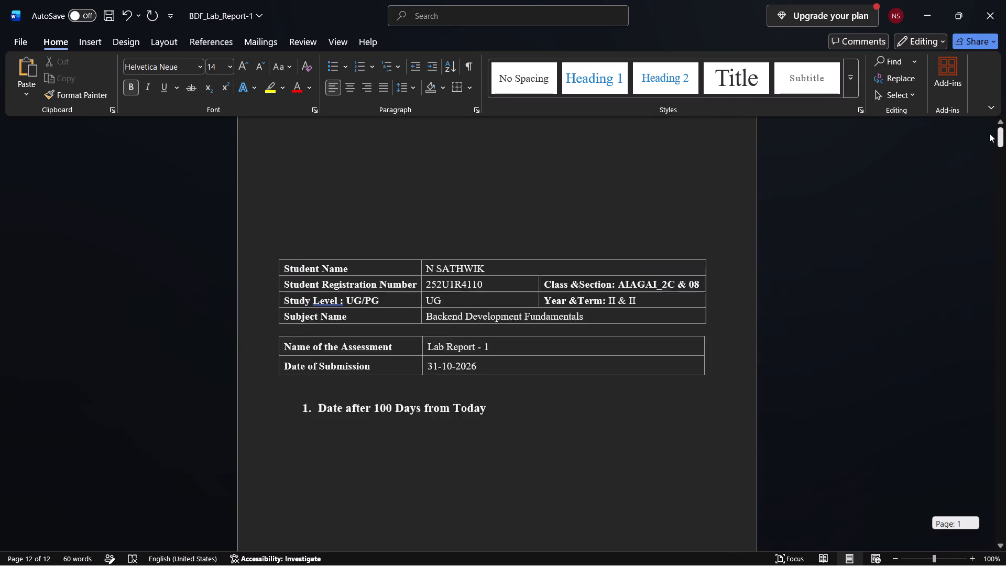
drag(989, 133, 1005, 193)
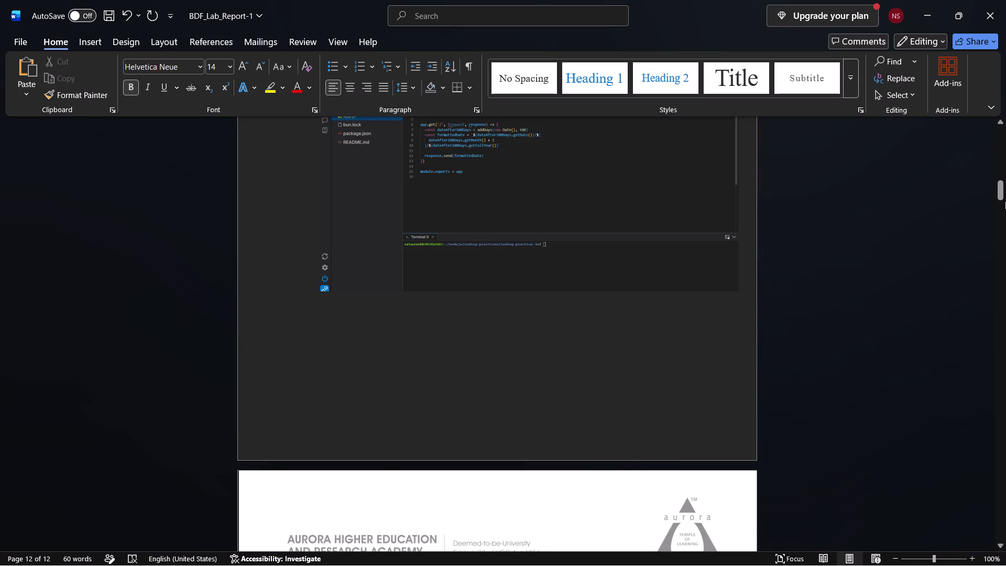
drag(1000, 190, 1005, 236)
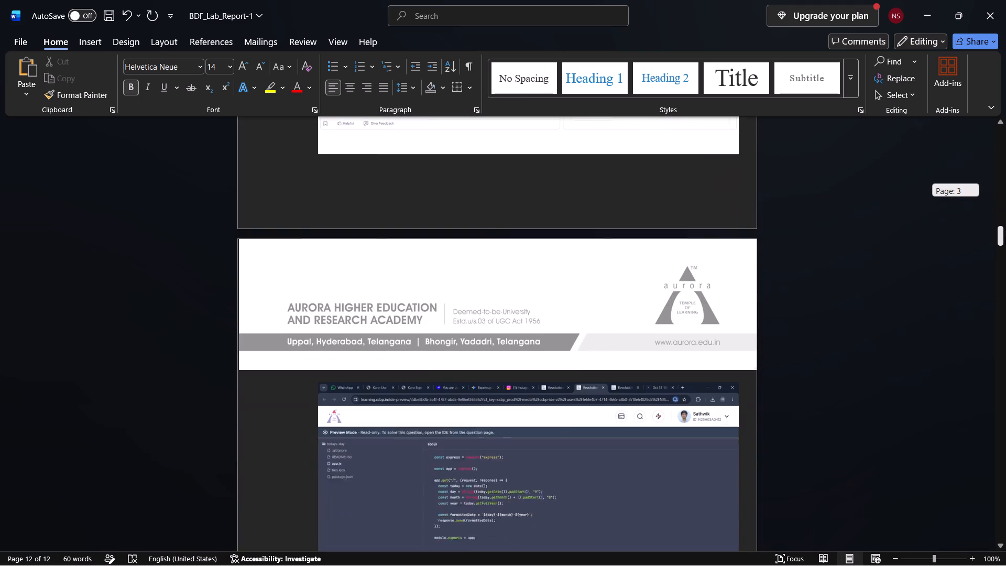
drag(1005, 236, 1005, 268)
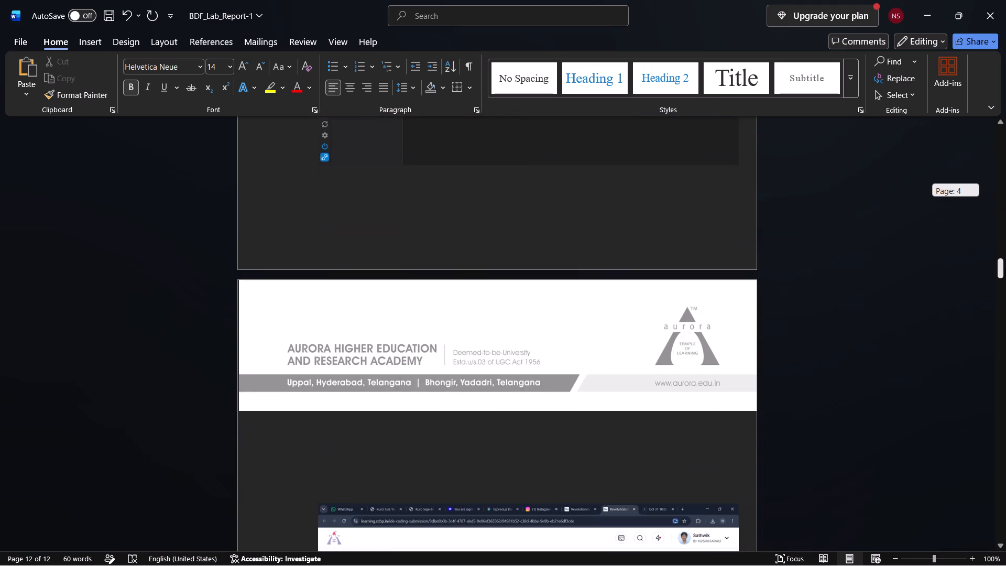
drag(1005, 268, 1005, 303)
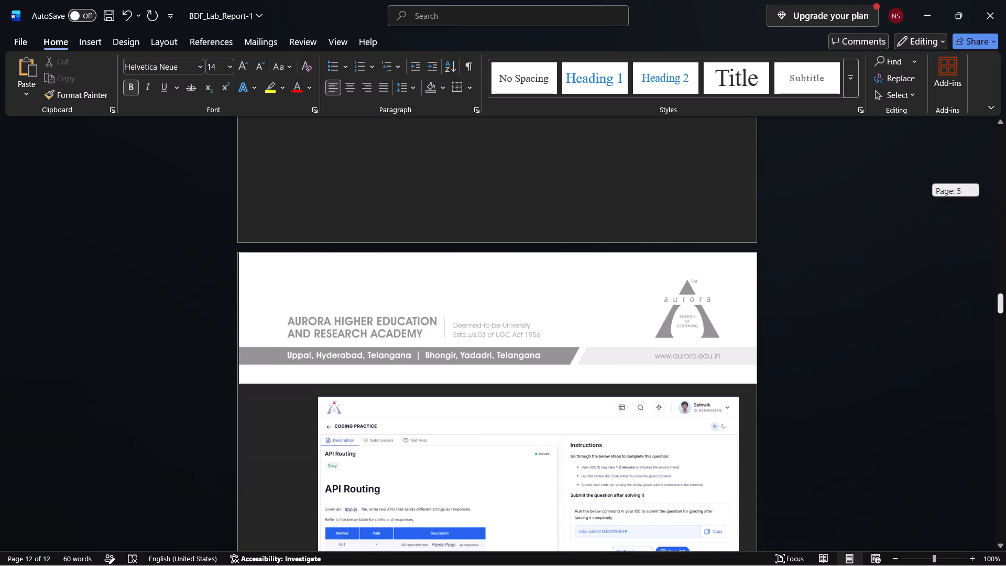
drag(1005, 303, 979, 149)
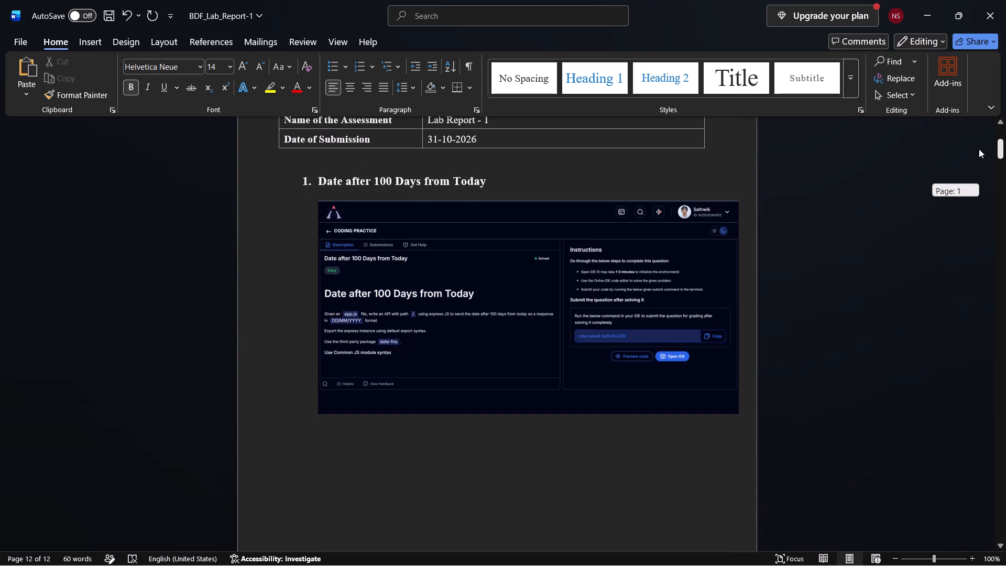
drag(979, 149, 844, 58)
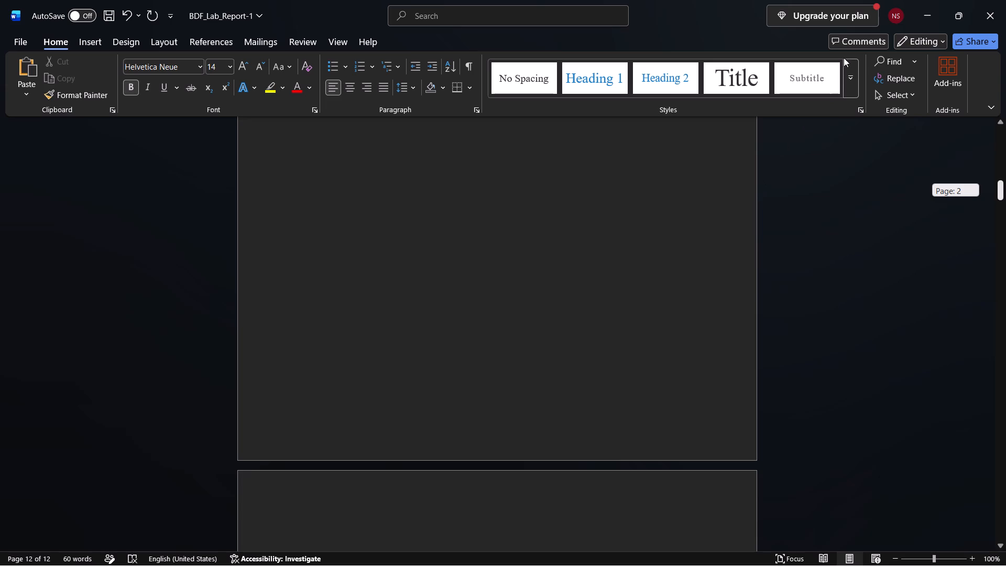
drag(844, 58, 918, 145)
drag(1004, 149, 1004, 105)
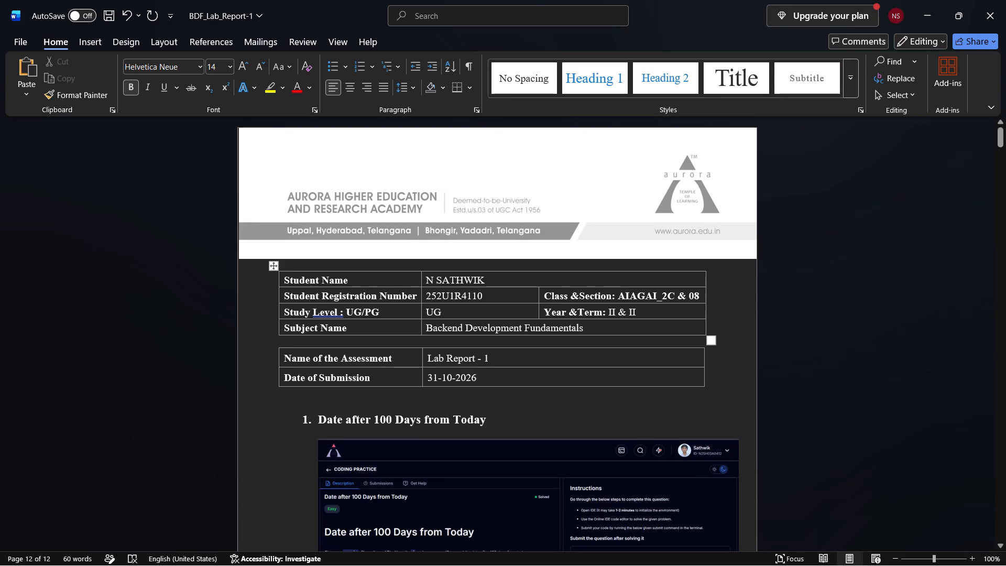
Set up saving a copy of BDF_Lab_Report-1 in the Documents folder with PDF as the file type.
click(21, 38)
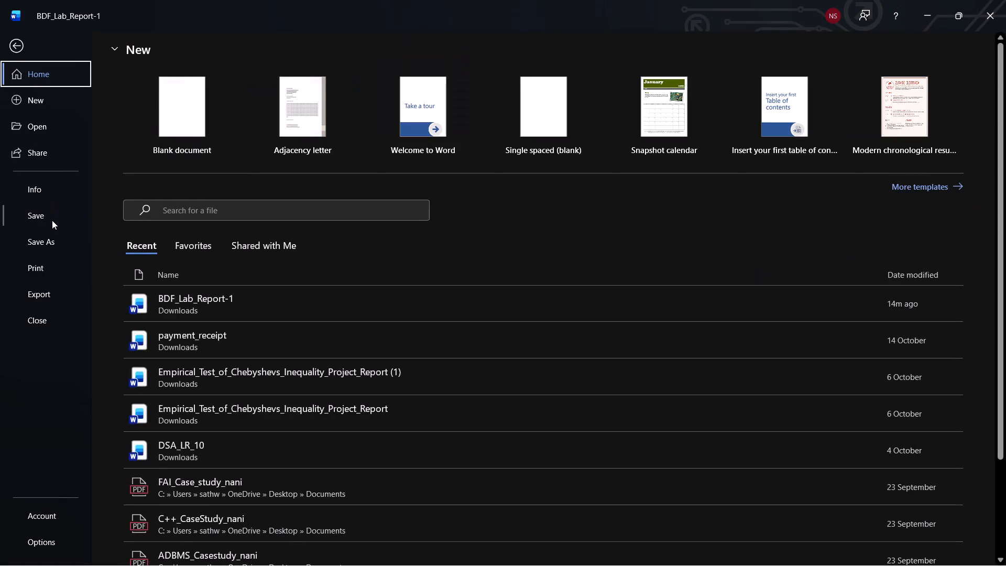
click(57, 240)
double_click(199, 284)
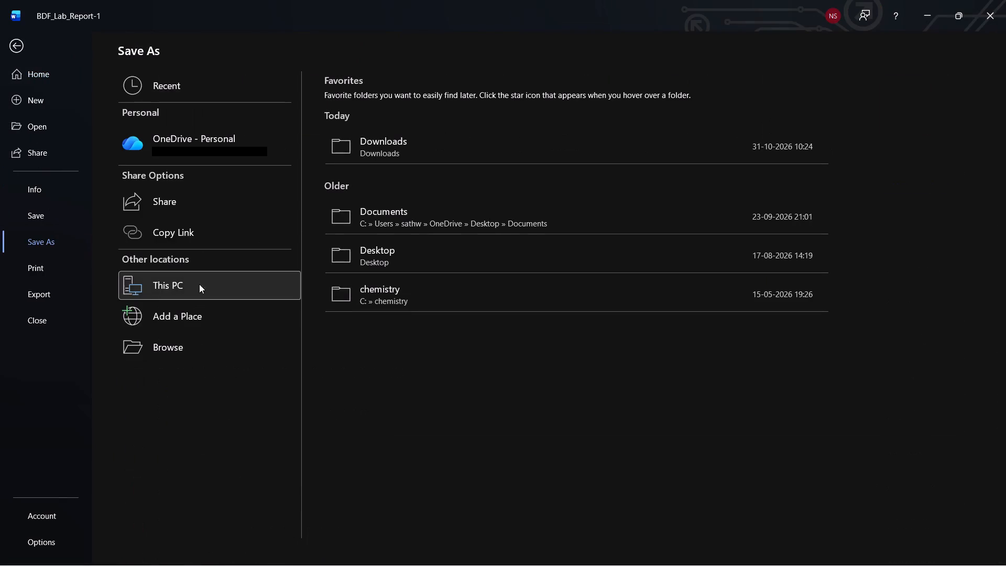
click(189, 201)
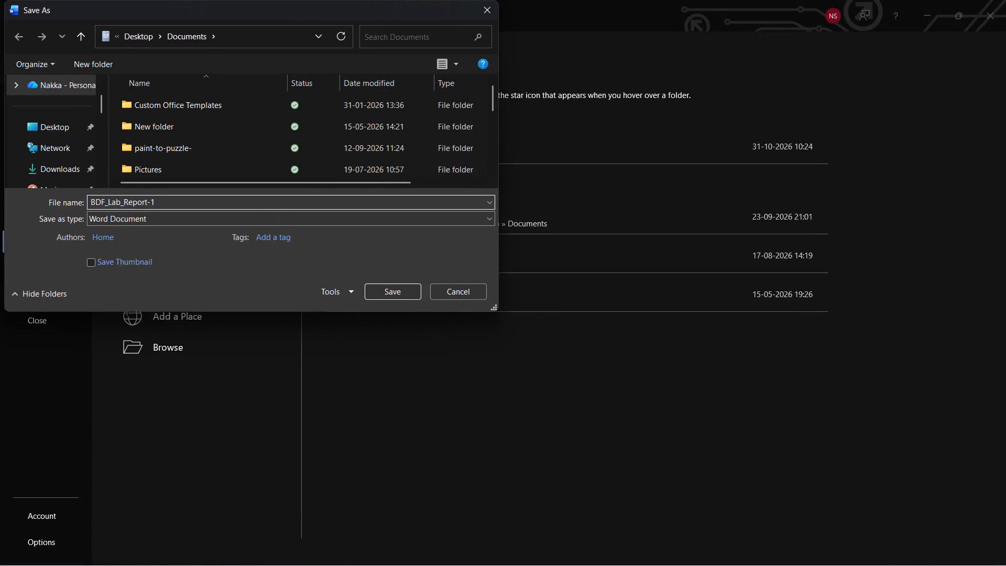
click(103, 205)
click(140, 216)
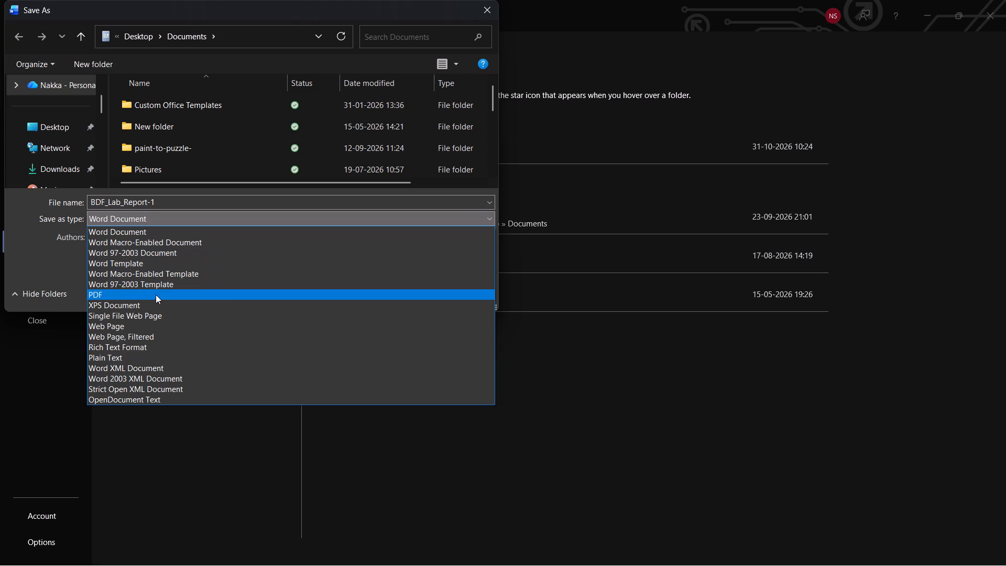
click(157, 296)
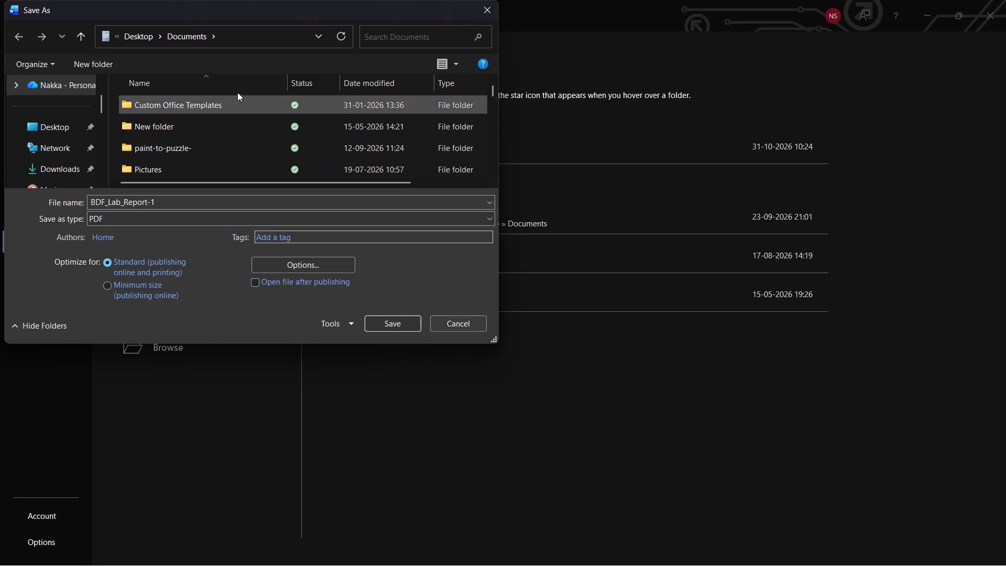
Rename the existing New folder in Documents as "Backend development fundamentals".
scroll(199, 143, down, 1)
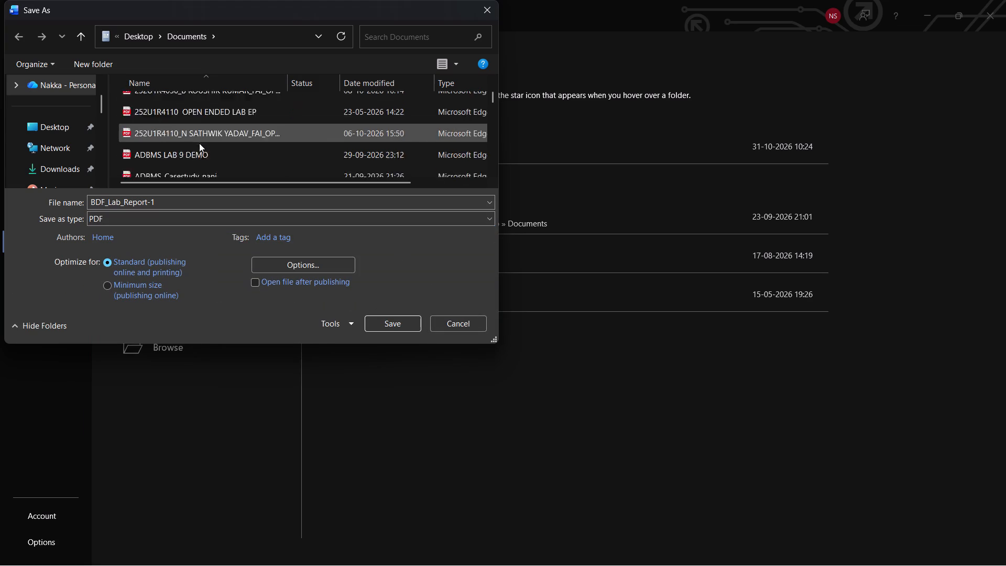
scroll(199, 143, down, 1)
scroll(199, 143, up, 2)
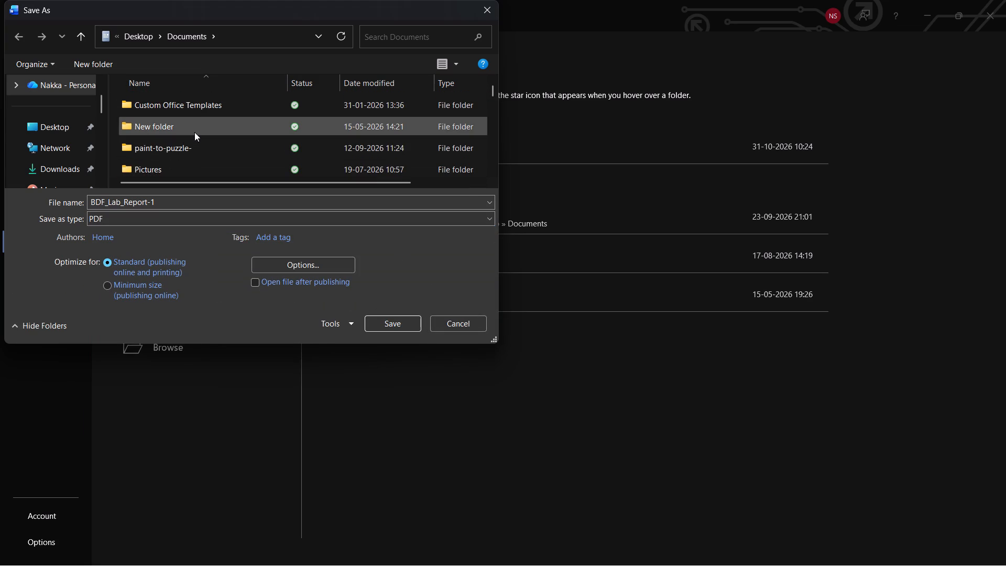
click(194, 132)
click(194, 132)
double_click(194, 132)
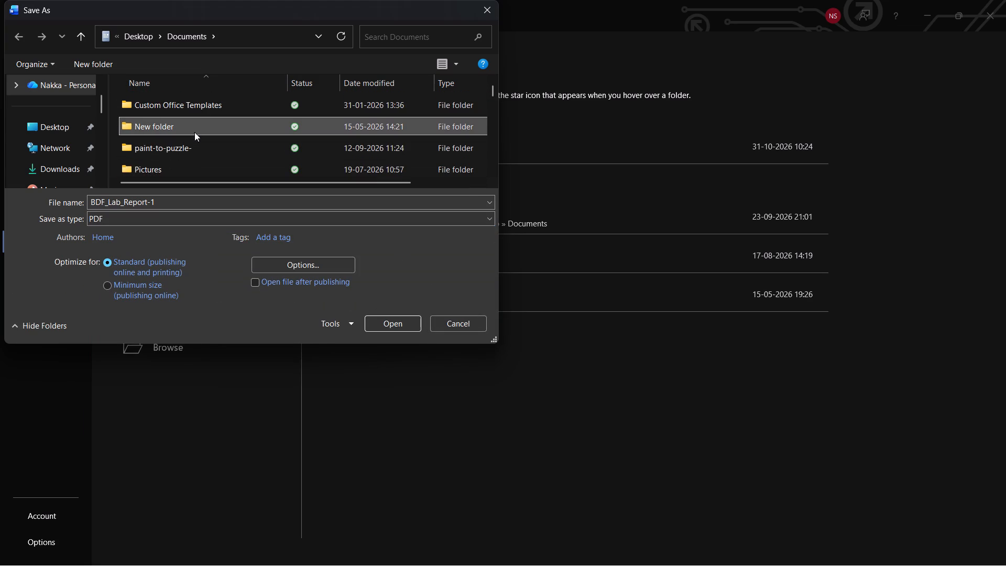
double_click(194, 132)
click(174, 129)
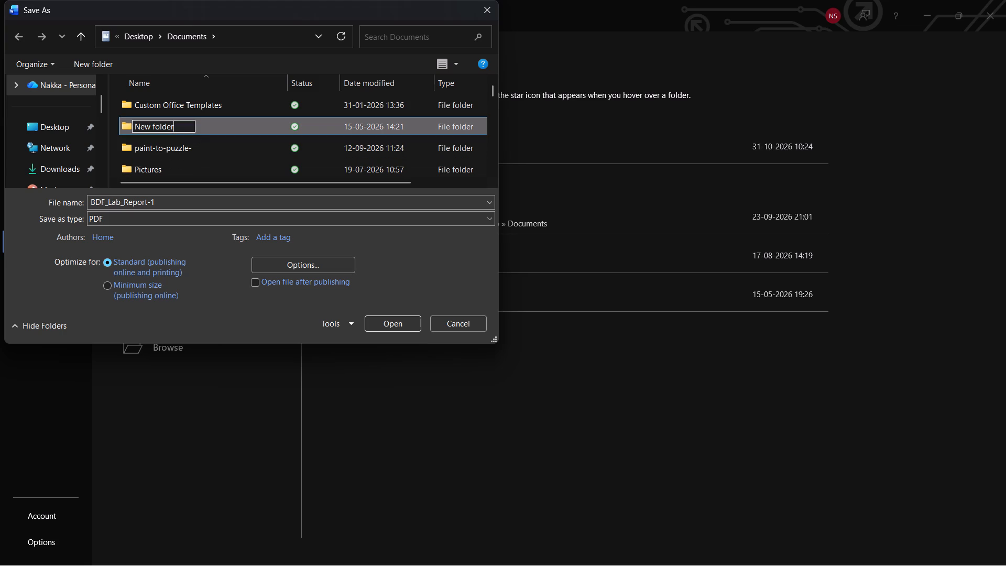
key(BackSpace)
key(BackSpace)
key(BackSpace)
key(BackSpace)
key(BackSpace)
key(BackSpace)
key(BackSpace)
key(BackSpace)
key(BackSpace)
key(BackSpace)
key(BackSpace)
key(BackSpace)
key(BackSpace)
key(BackSpace)
key(BackSpace)
key(BackSpace)
key(BackSpace)
key(BackSpace)
key(BackSpace)
key(BackSpace)
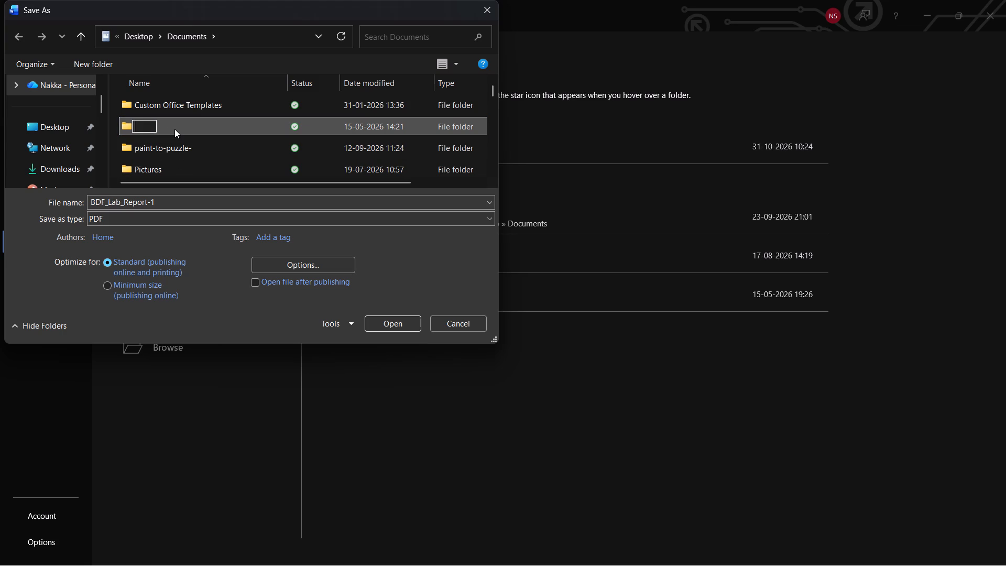
key(b)
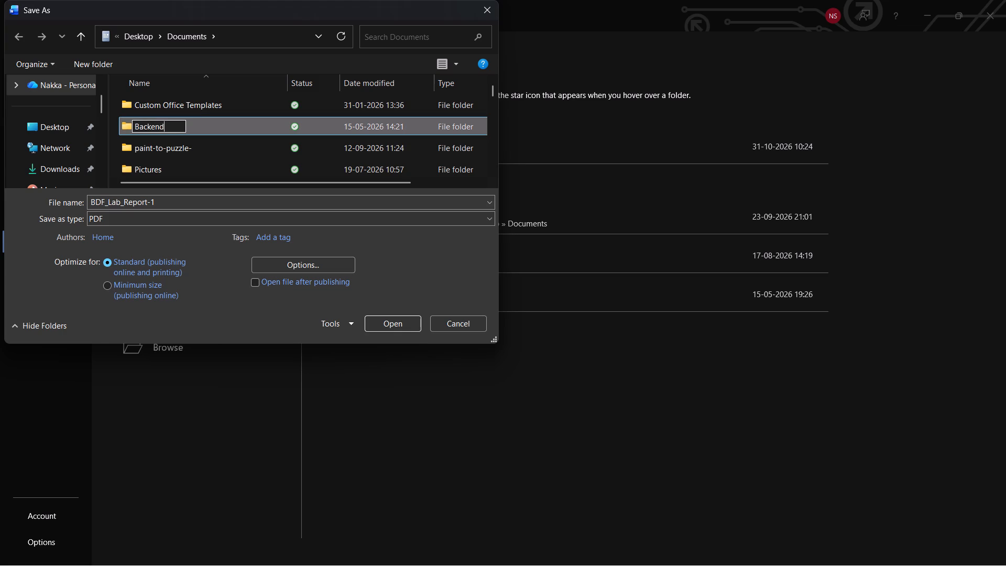
key(space)
key(d)
text(evelopm)
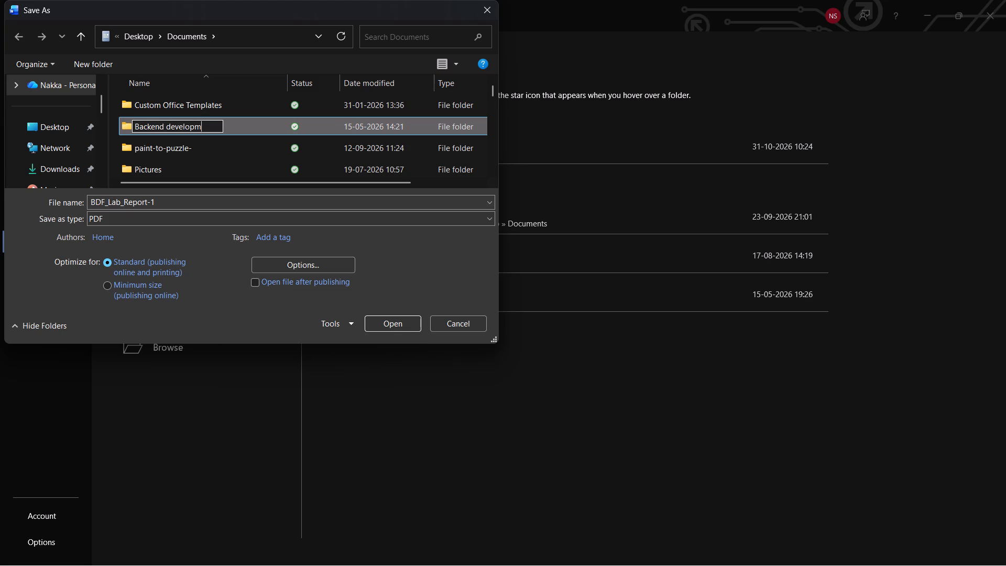
text(ent fund)
text(amenta)
text(ls)
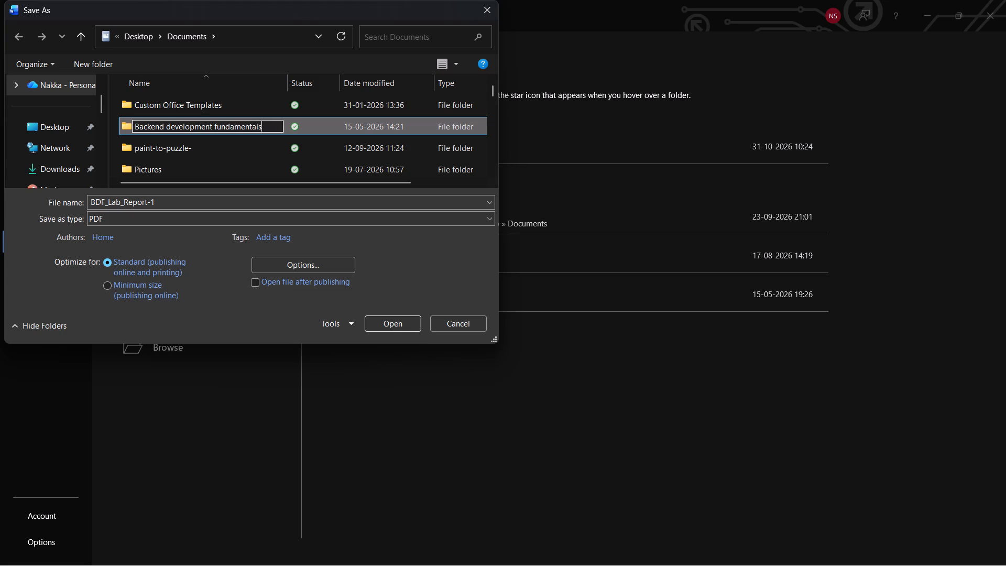
key(space)
key(Return)
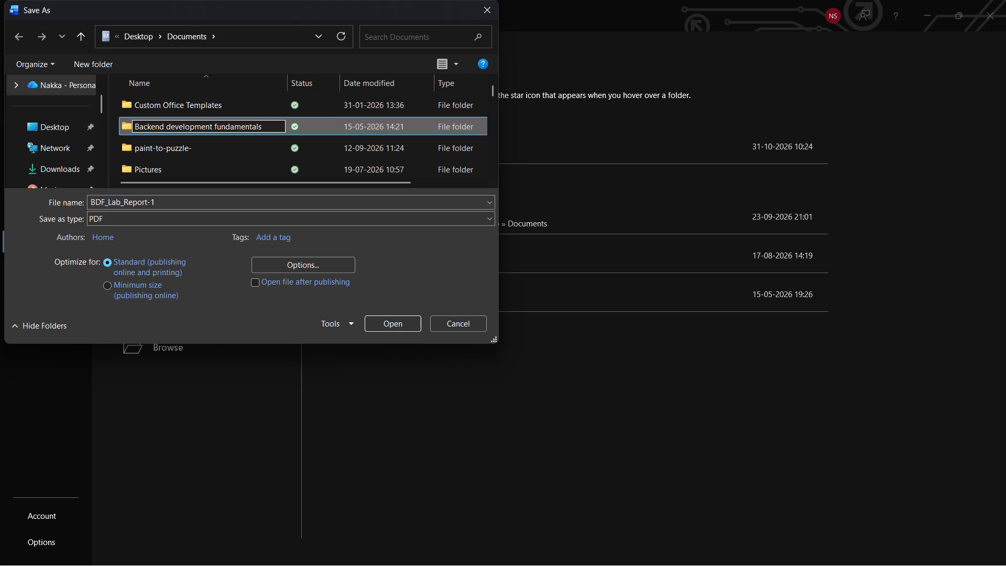
click(174, 129)
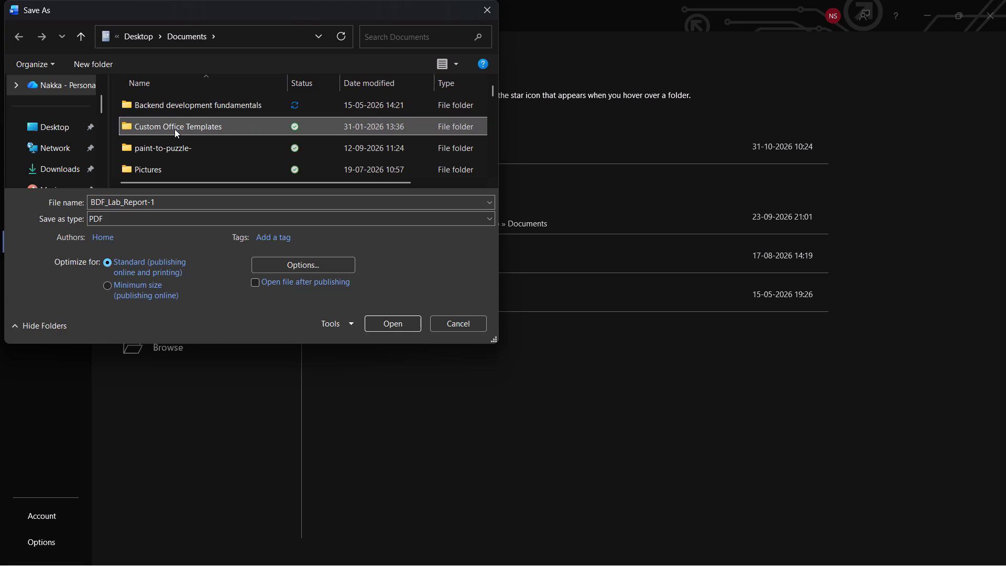
Save the report as the PDF BDF_Lab_Report-1 inside the Backend development fundamentals folder.
click(195, 105)
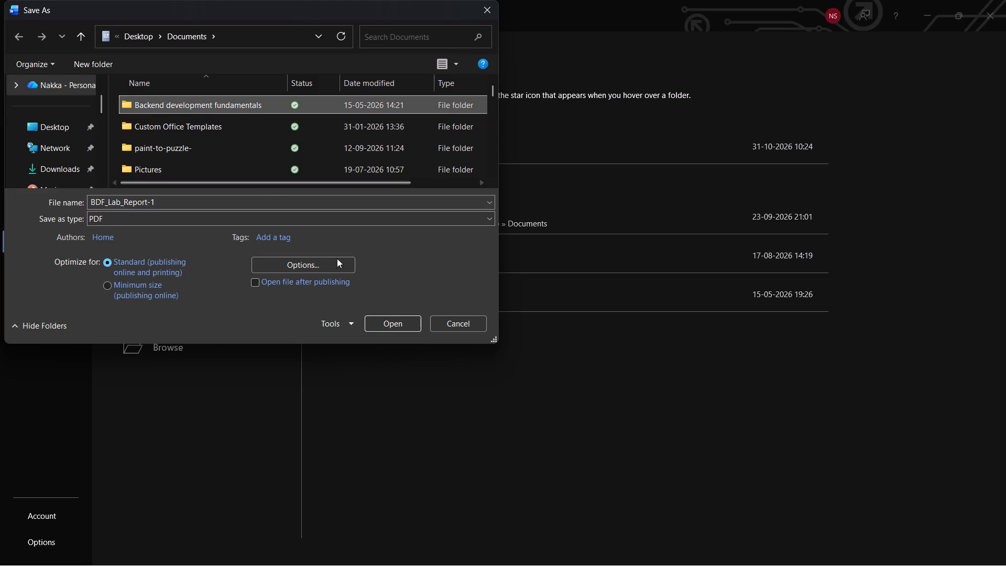
click(387, 319)
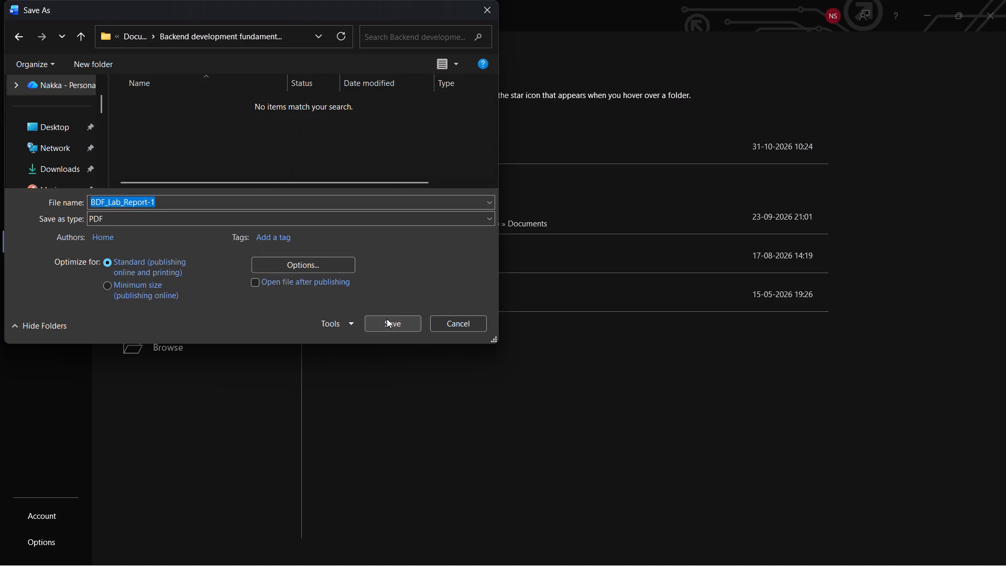
click(387, 319)
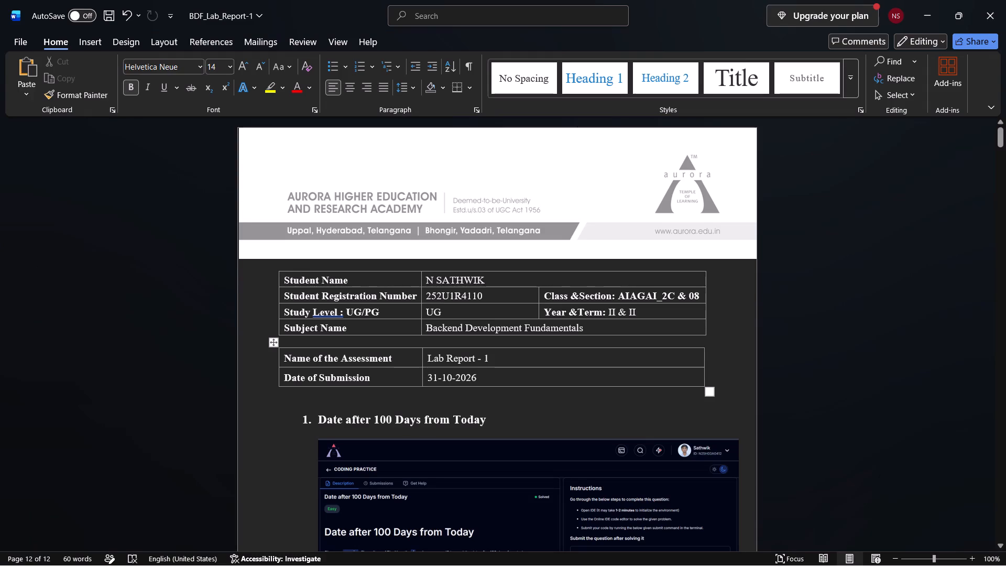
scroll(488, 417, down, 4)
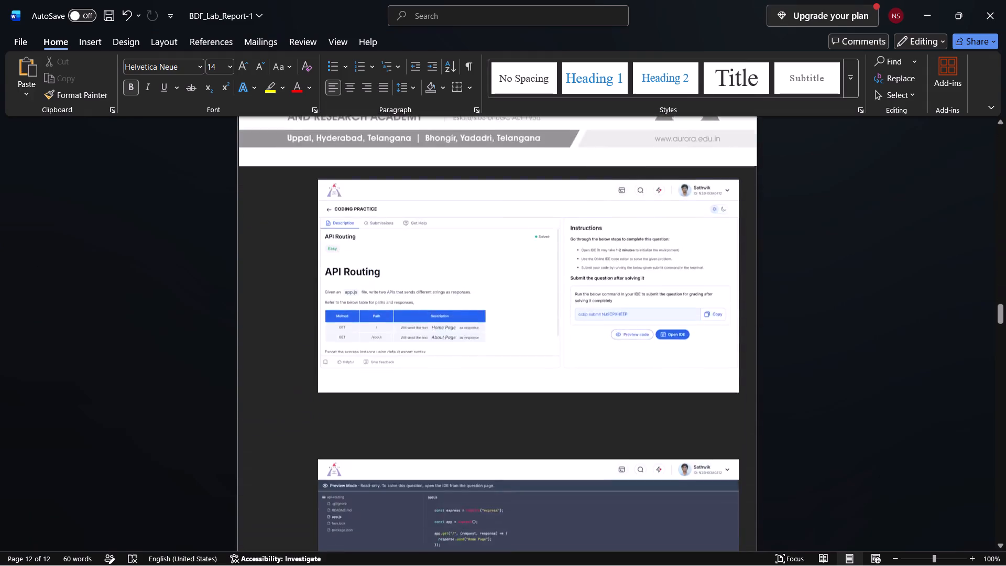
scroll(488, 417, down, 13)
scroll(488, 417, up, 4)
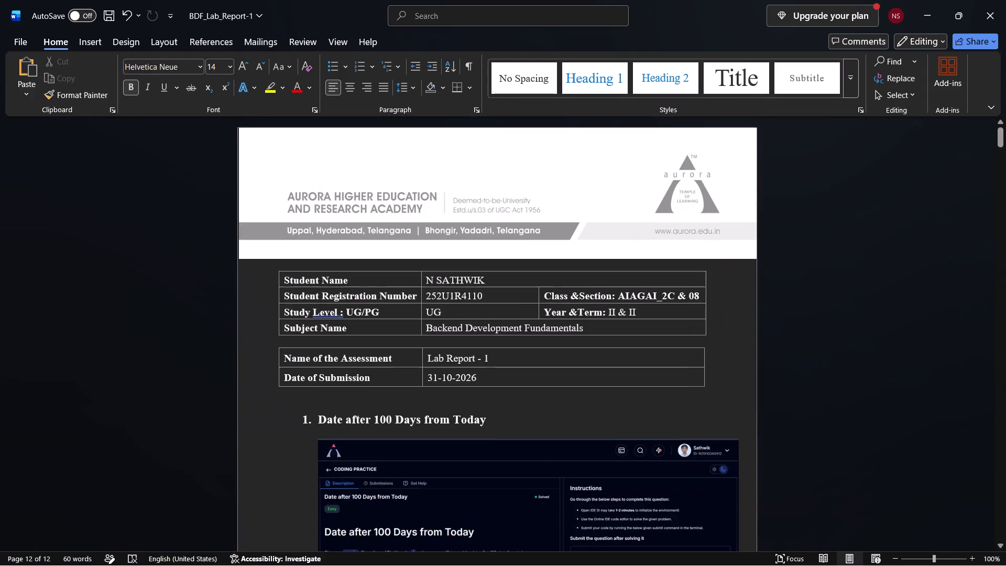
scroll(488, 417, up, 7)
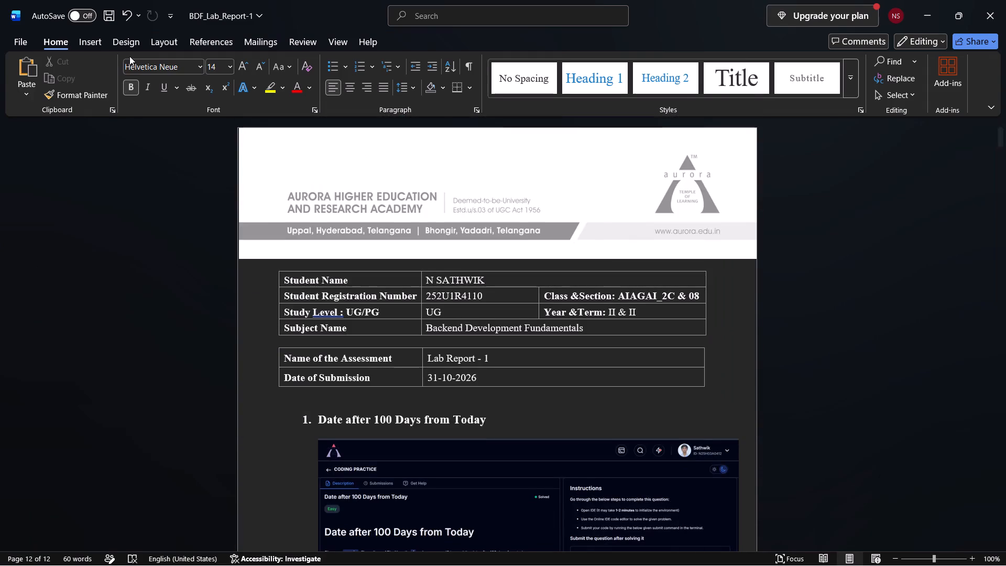
Open the file management view for the BDF_Lab_Report-1 document.
click(31, 38)
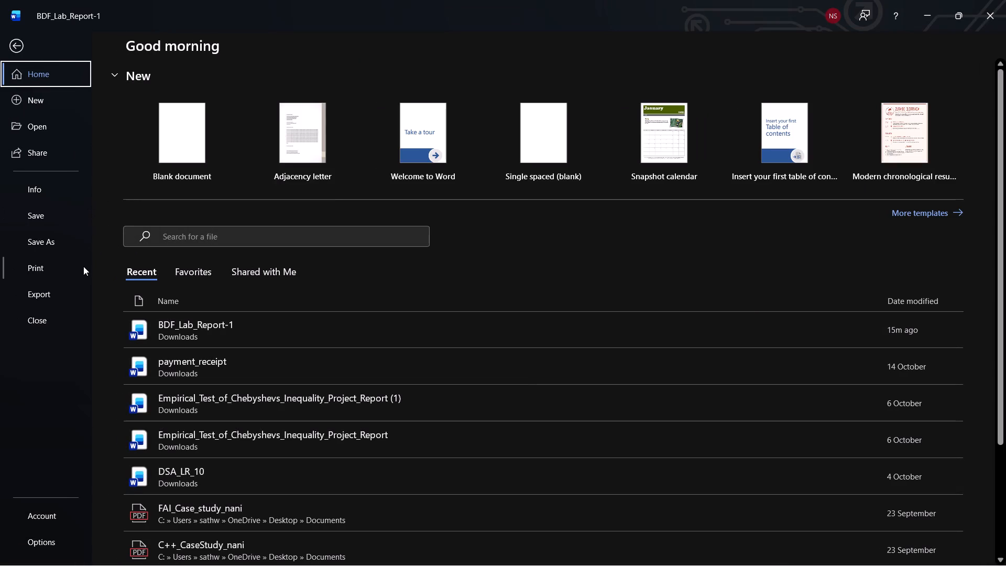
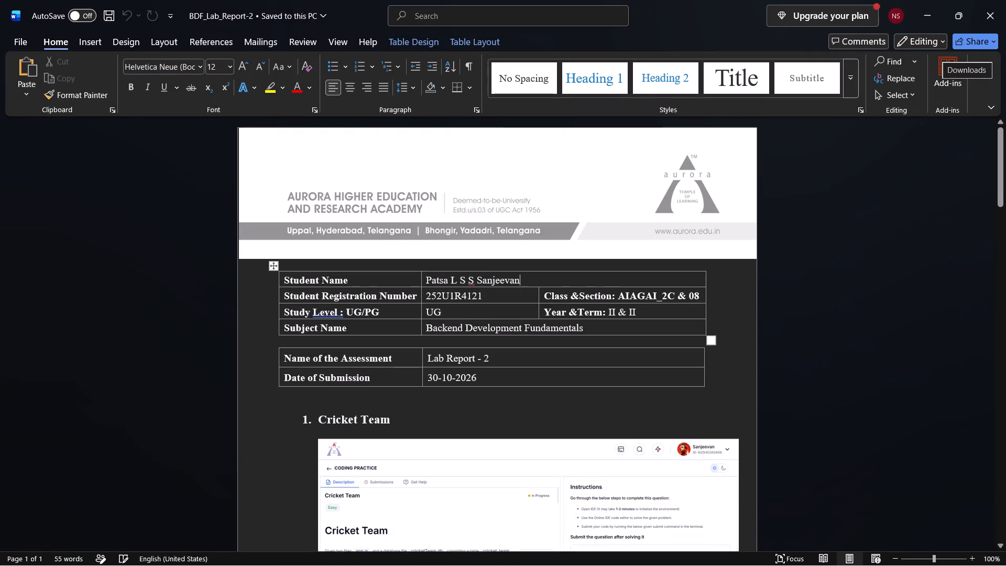
Replace the student name in the details table of BDF_Lab_Report-2 with the student's own name.
key(backslash)
key(BackSpace)
key(BackSpace)
key(BackSpace)
key(BackSpace)
key(BackSpace)
key(BackSpace)
key(BackSpace)
key(BackSpace)
key(BackSpace)
key(BackSpace)
key(BackSpace)
key(BackSpace)
key(BackSpace)
key(BackSpace)
key(BackSpace)
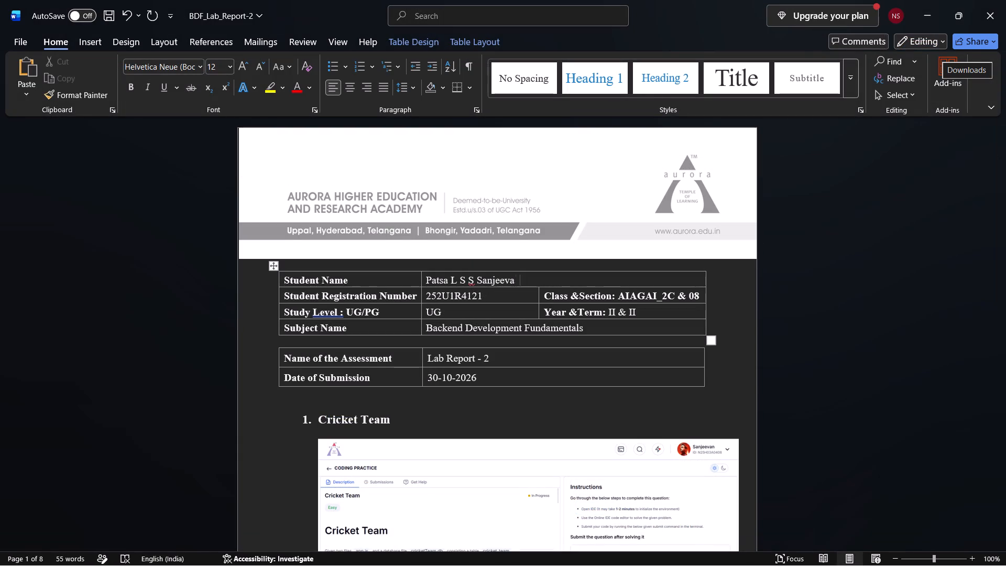
key(BackSpace)
key(BackSpace)
key(BackSpace)
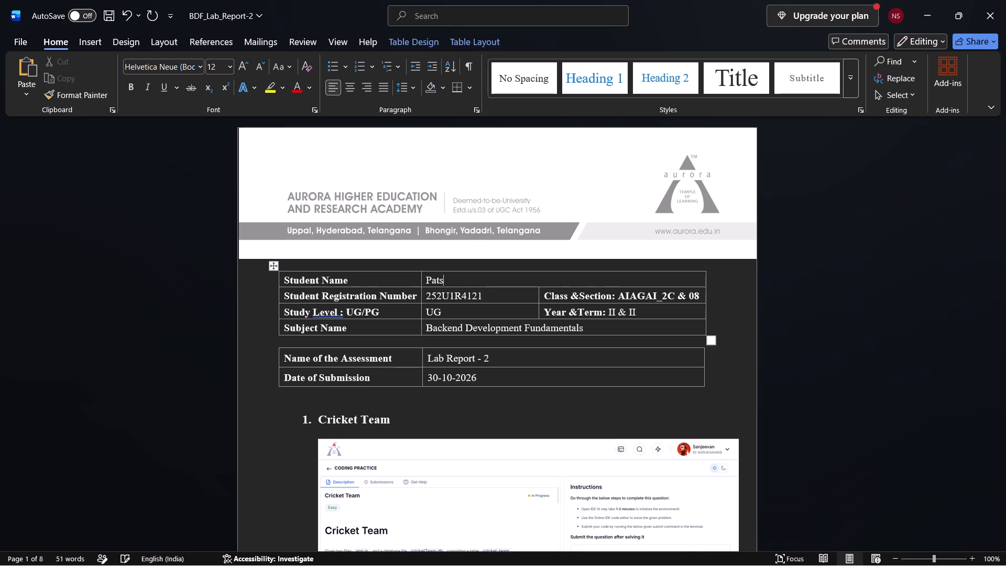
key(BackSpace)
key(BackSpace)
key(BackSpace)
key(BackSpace)
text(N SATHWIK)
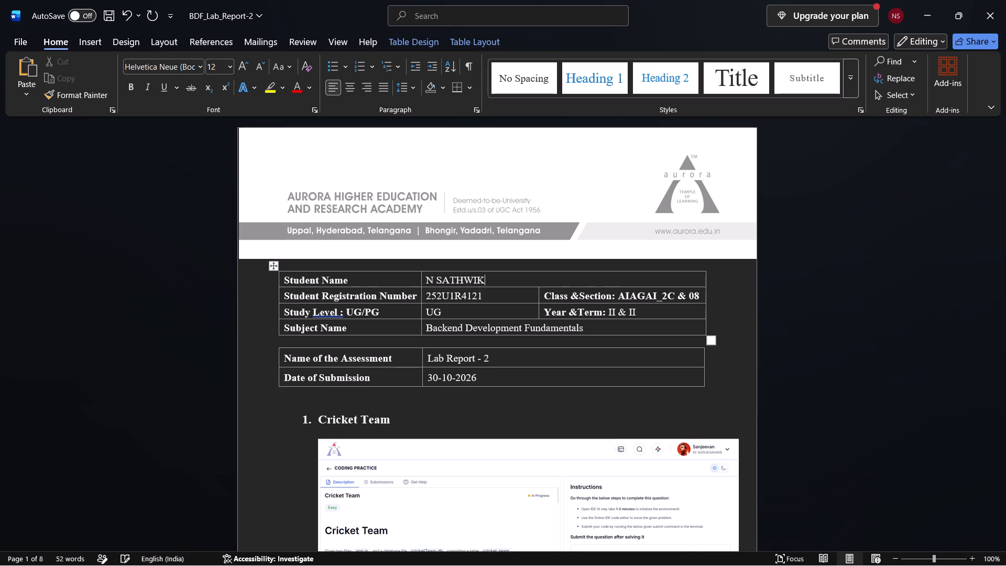
Change the last two digits of the Student Registration Number to match the student's own number.
click(519, 301)
key(BackSpace)
key(BackSpace)
text(10)
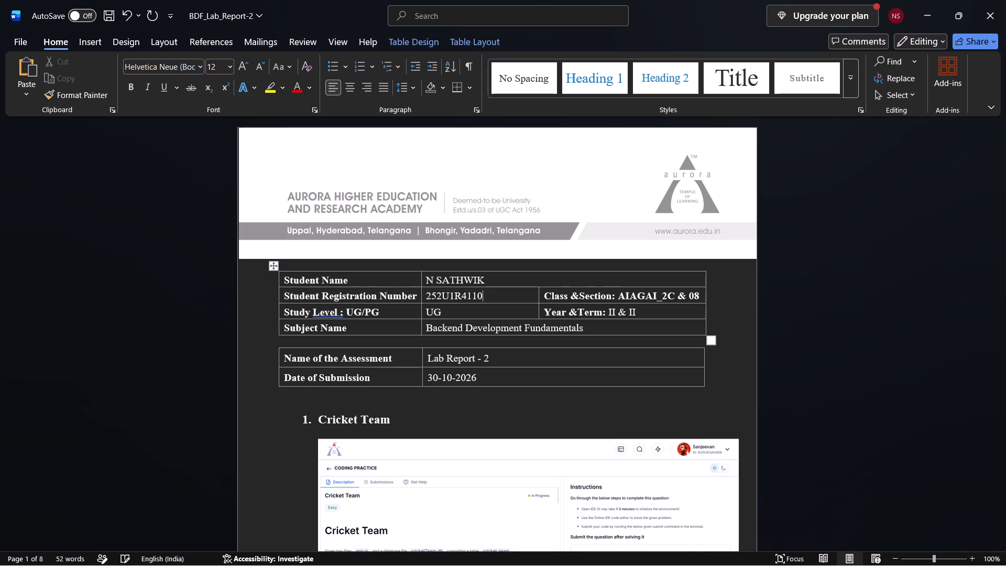
Set the day in the Date of Submission to 31 so the date reads 31-10-2026.
click(441, 384)
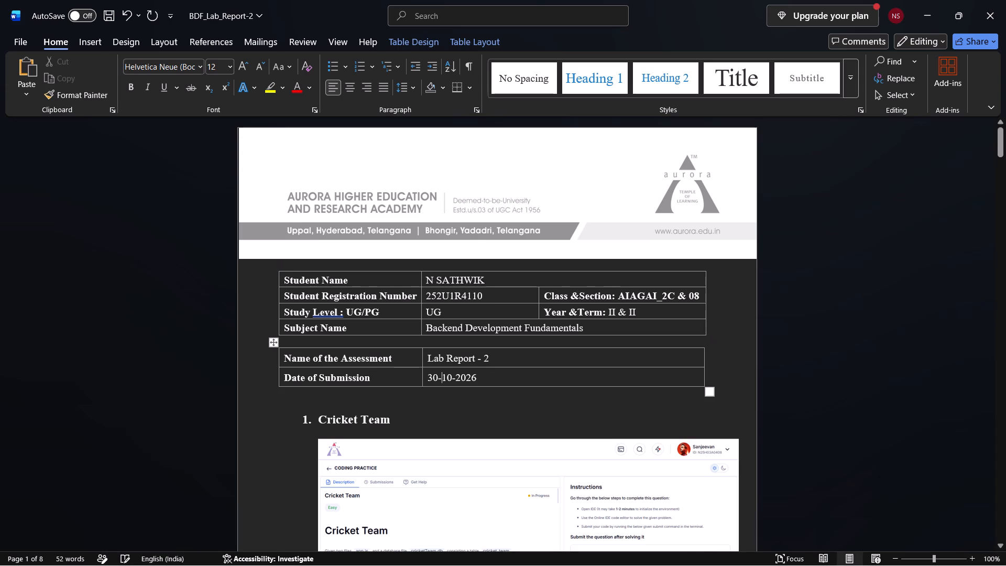
key(Left)
key(BackSpace)
key(1)
Enlarge the assessment name and submission date table slightly, extending its right edge toward the page margin.
drag(709, 396, 718, 400)
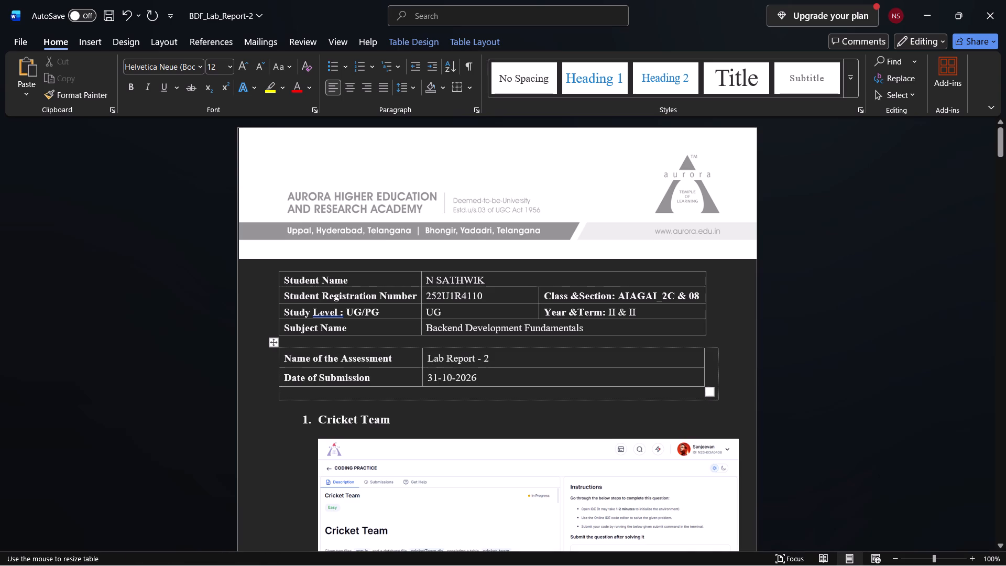
drag(718, 400, 730, 394)
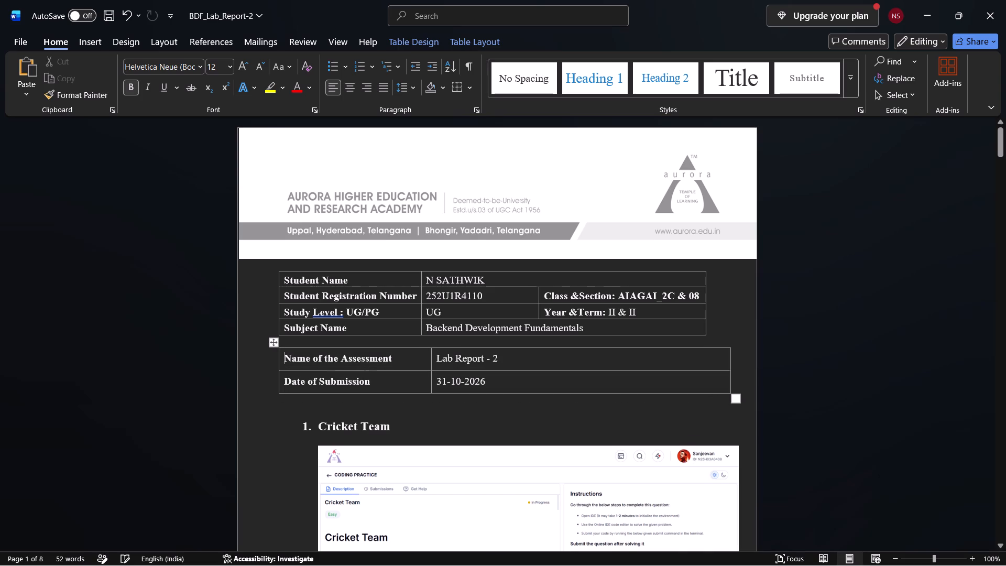
Enlarge the student details table so its right edge lines up with the assessment table below it.
click(706, 338)
drag(706, 338, 702, 324)
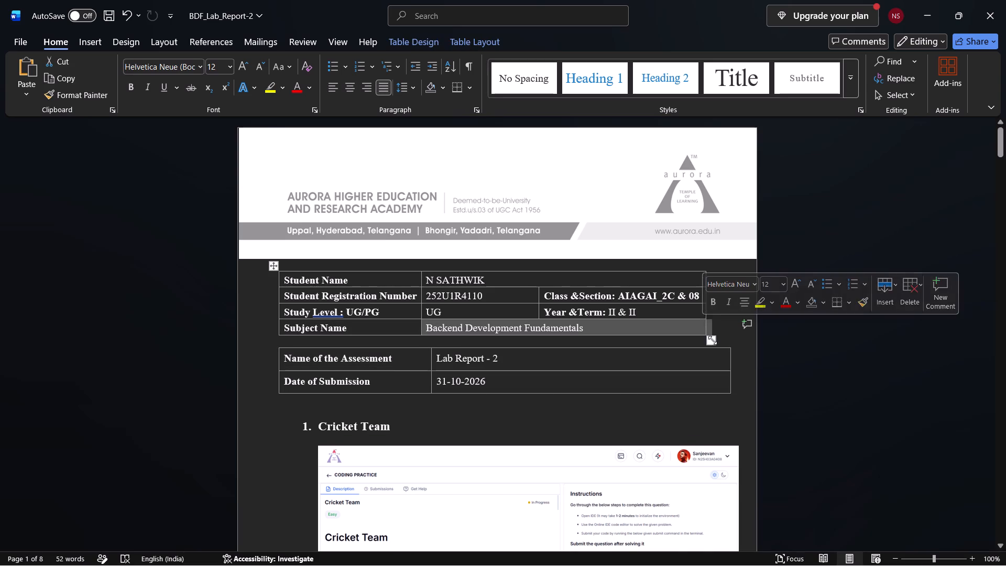
drag(714, 342, 729, 342)
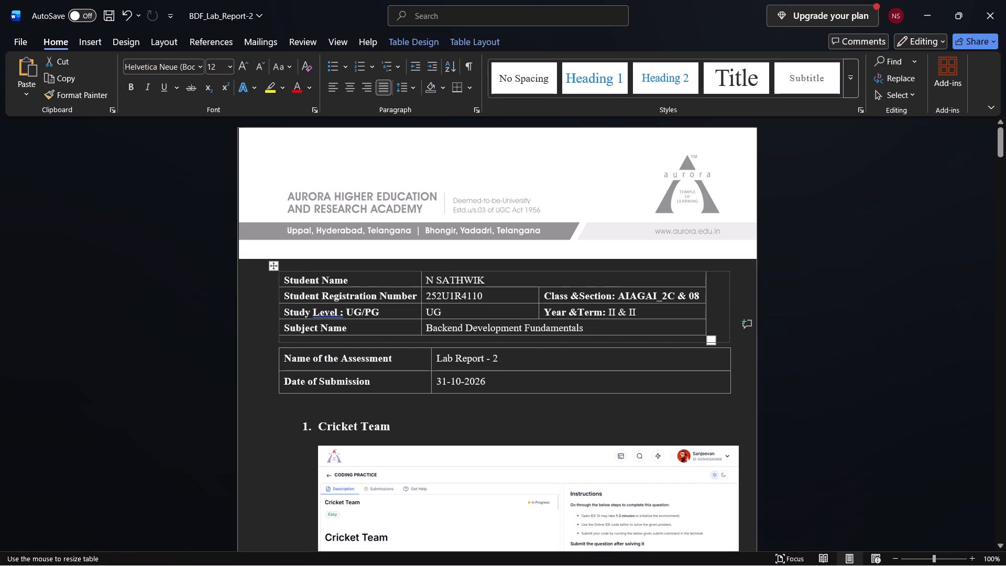
drag(729, 342, 731, 341)
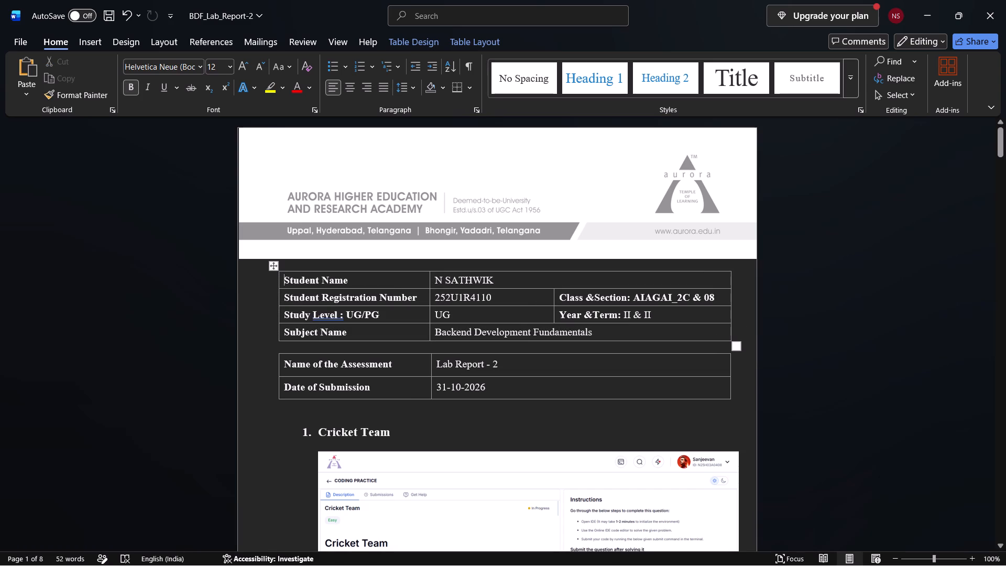
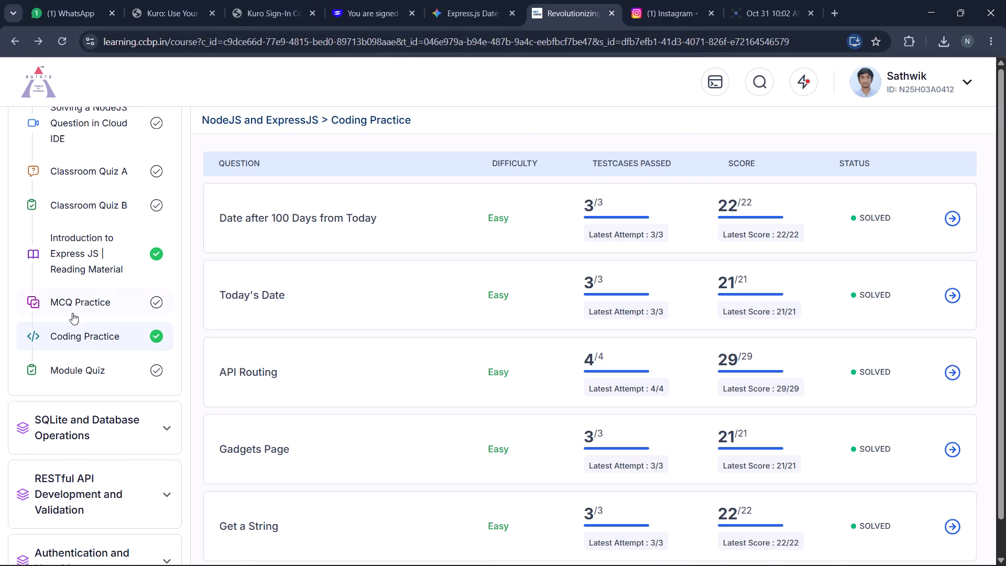
Open the Cricket Team question from the coding practice of the SQLite and Database Operations module.
click(134, 424)
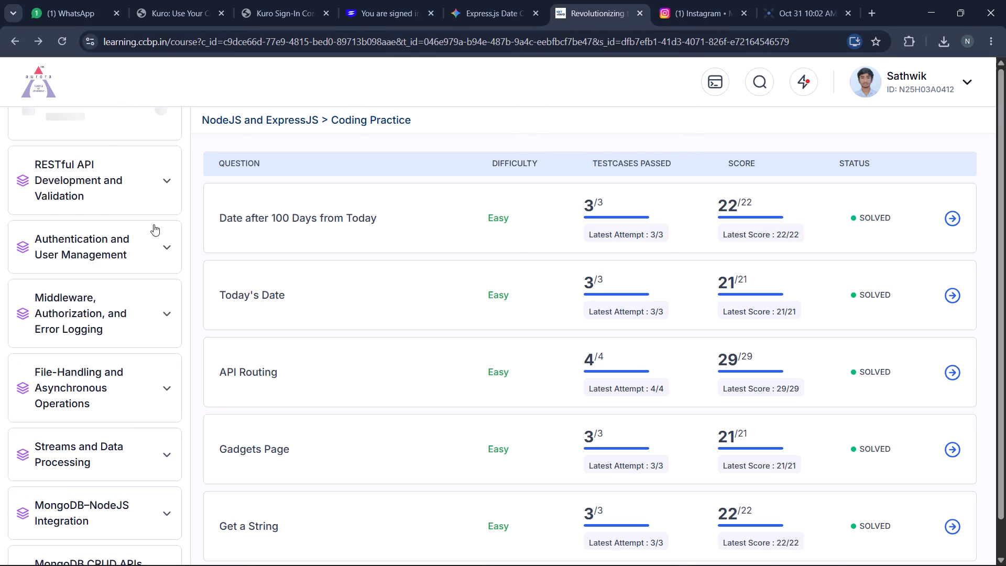
scroll(154, 224, up, 2)
click(116, 318)
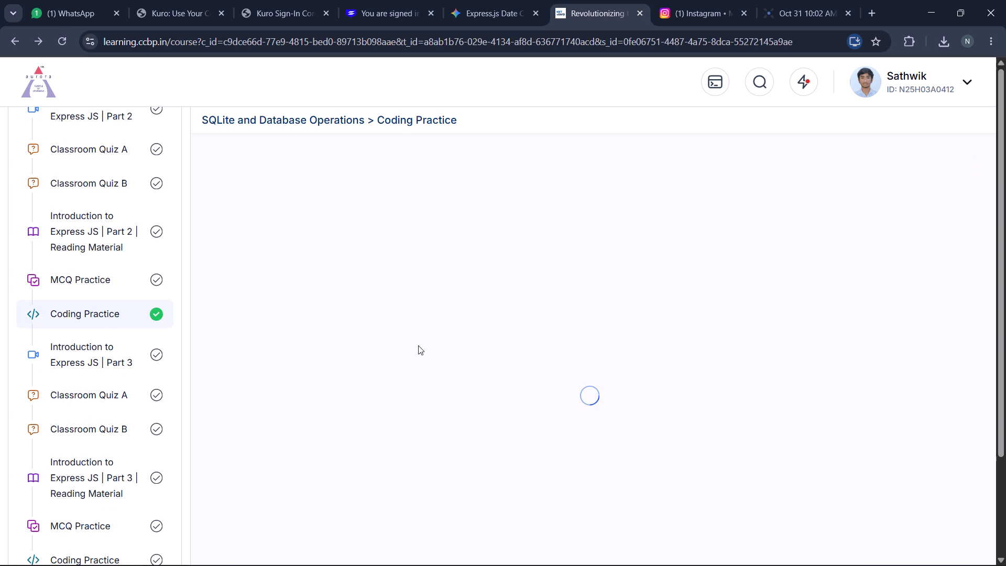
click(517, 228)
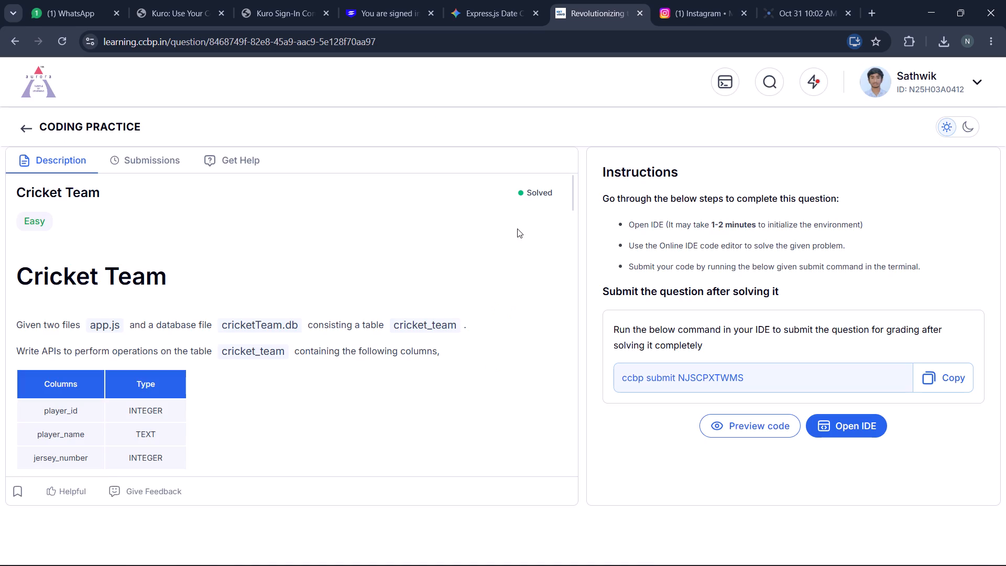
Capture the Cricket Team question page without the browser bar and paste it into the Word report under the heading "1. Cricket Team".
key(Print)
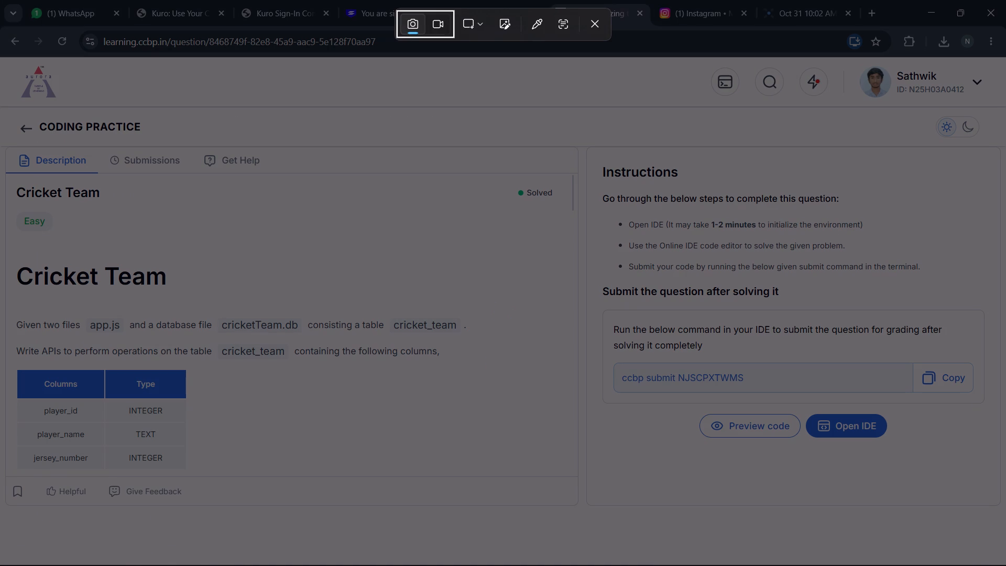
drag(1, 58, 876, 565)
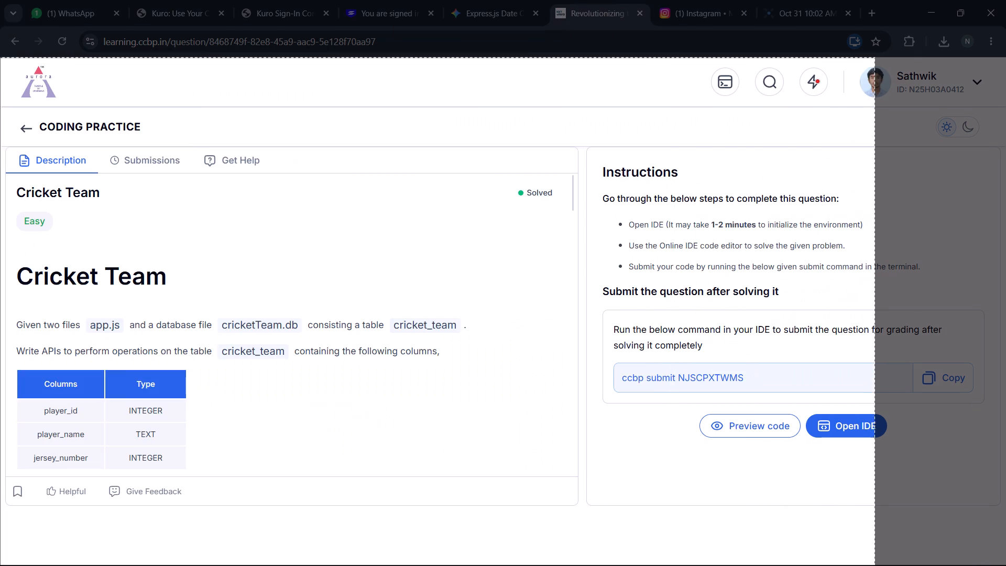
drag(876, 565, 1005, 565)
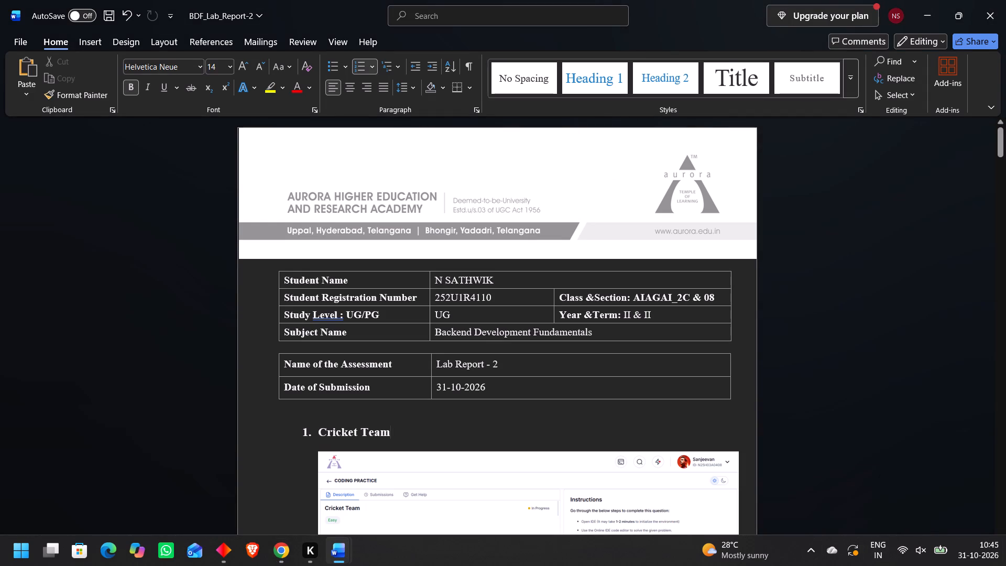
key(Return)
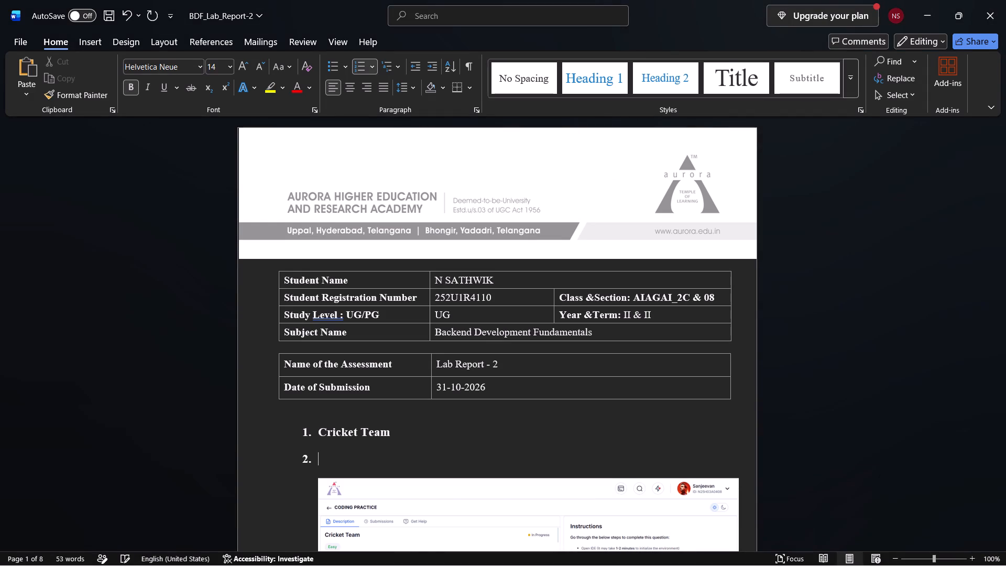
key(BackSpace)
key(ctrl+v)
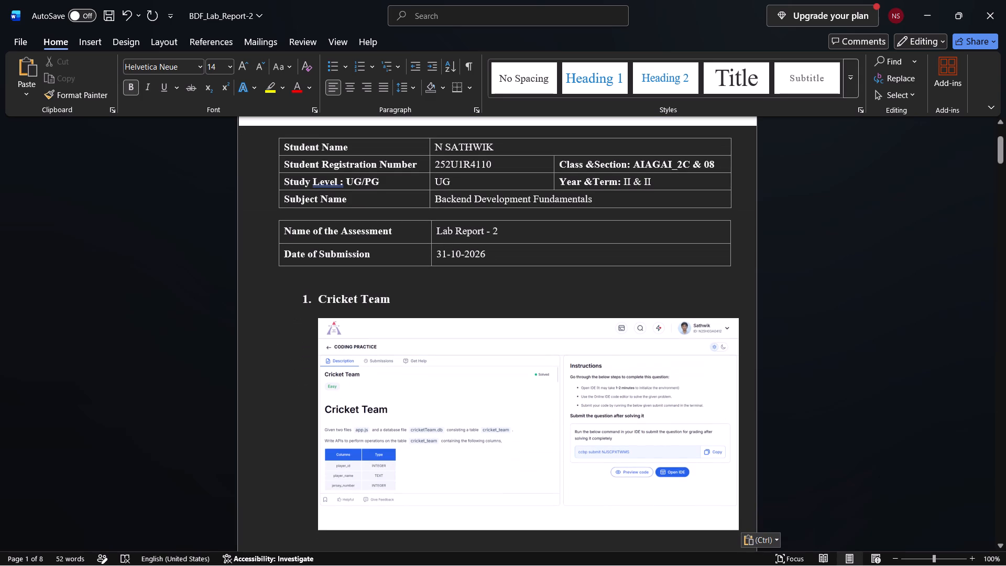
Remove the other student's old Cricket Team question screenshot that follows the new one.
drag(1001, 157, 1005, 181)
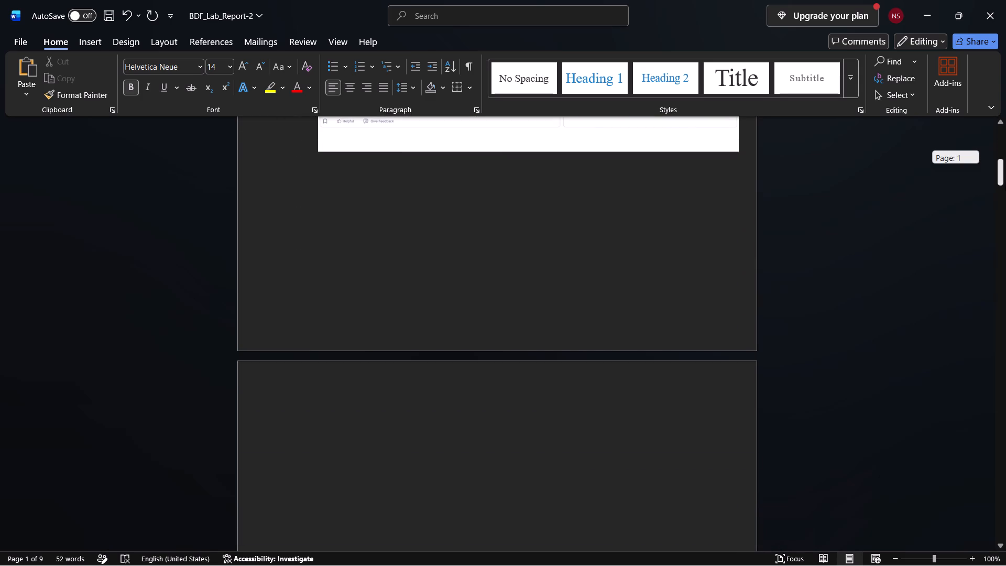
drag(1005, 181, 1005, 192)
right_click(664, 410)
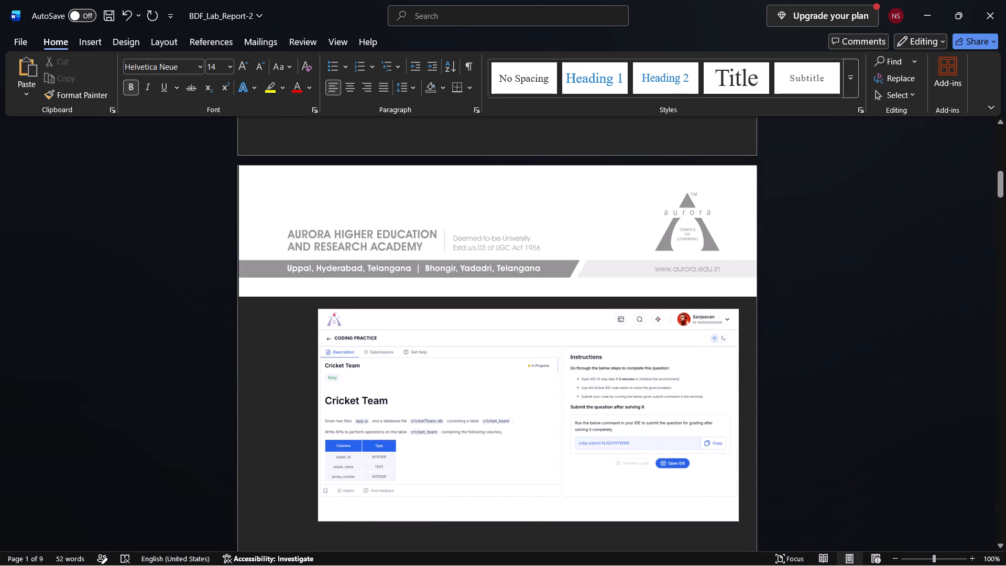
click(737, 57)
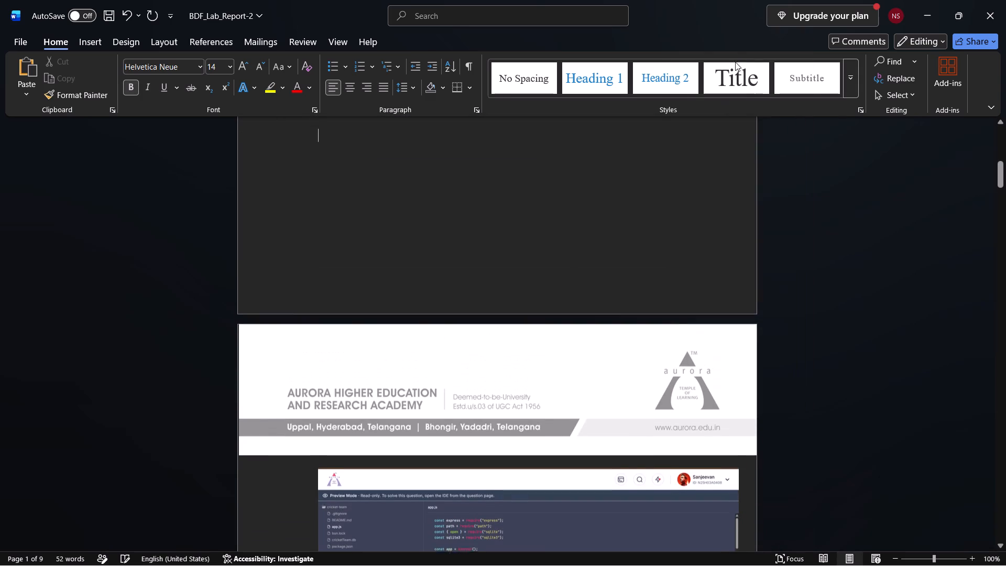
Capture the Cricket Team app.js code preview page in the browser and paste it into the report before the old code preview screenshot.
drag(1005, 176, 1005, 190)
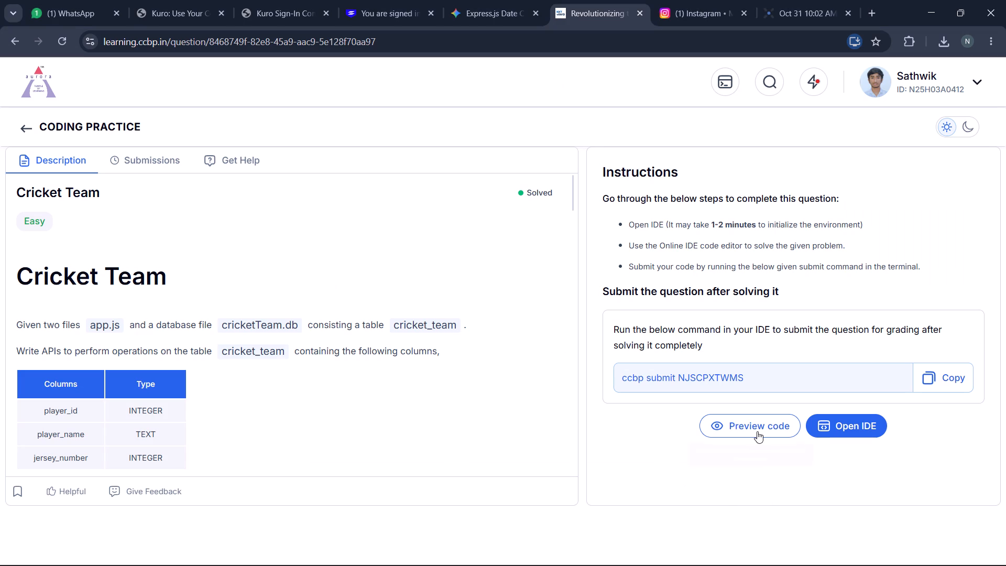
click(757, 431)
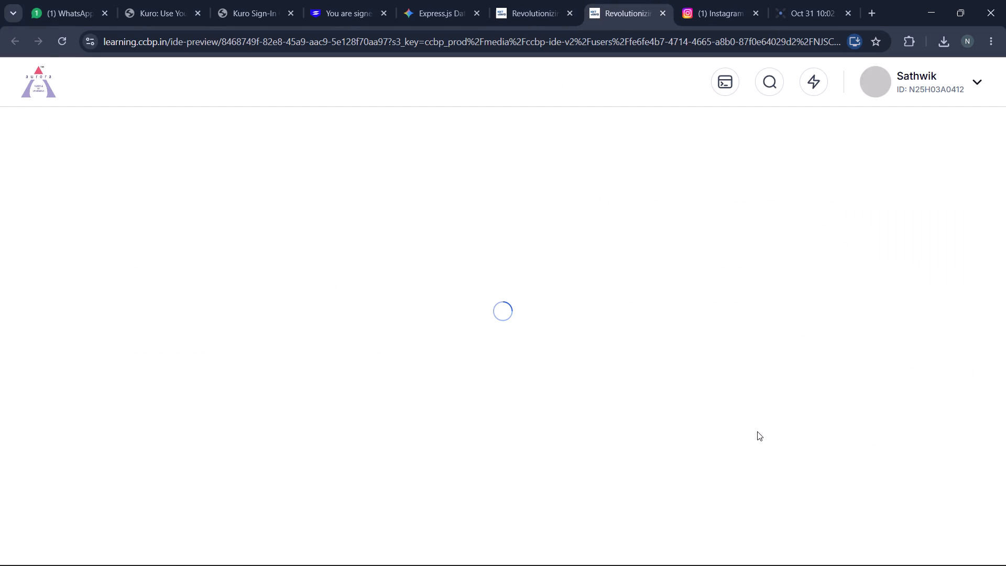
key(Print)
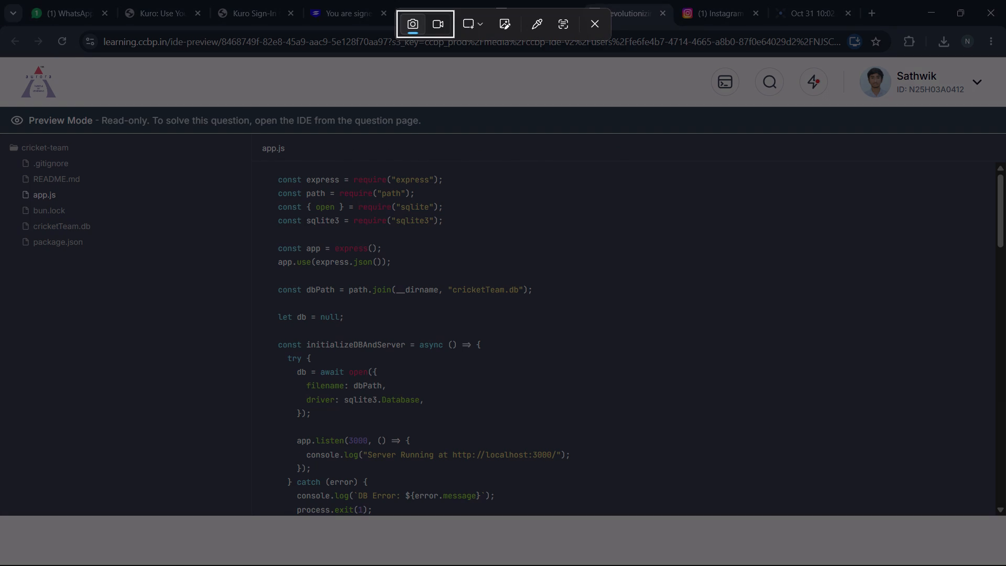
drag(0, 58, 958, 565)
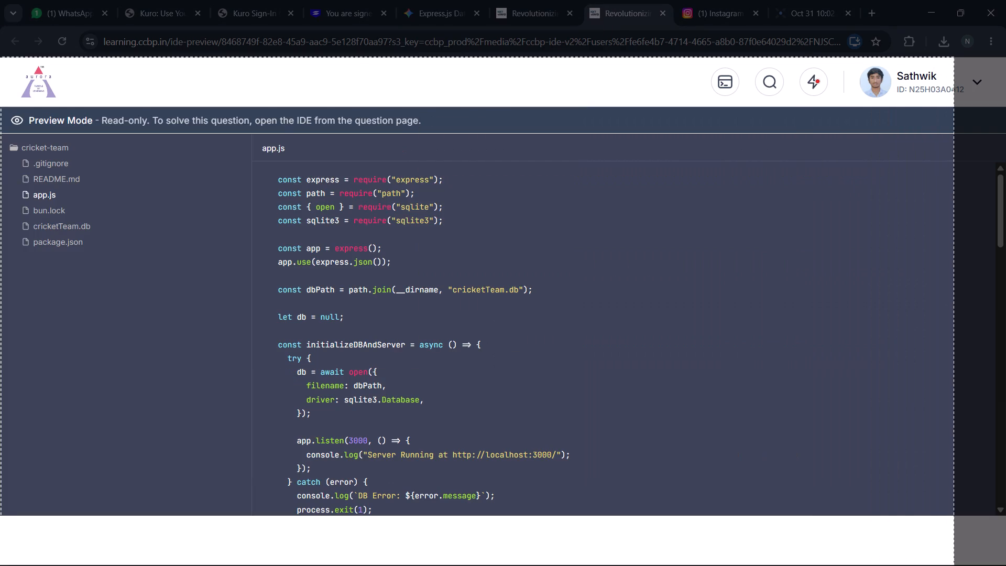
drag(958, 565, 1004, 565)
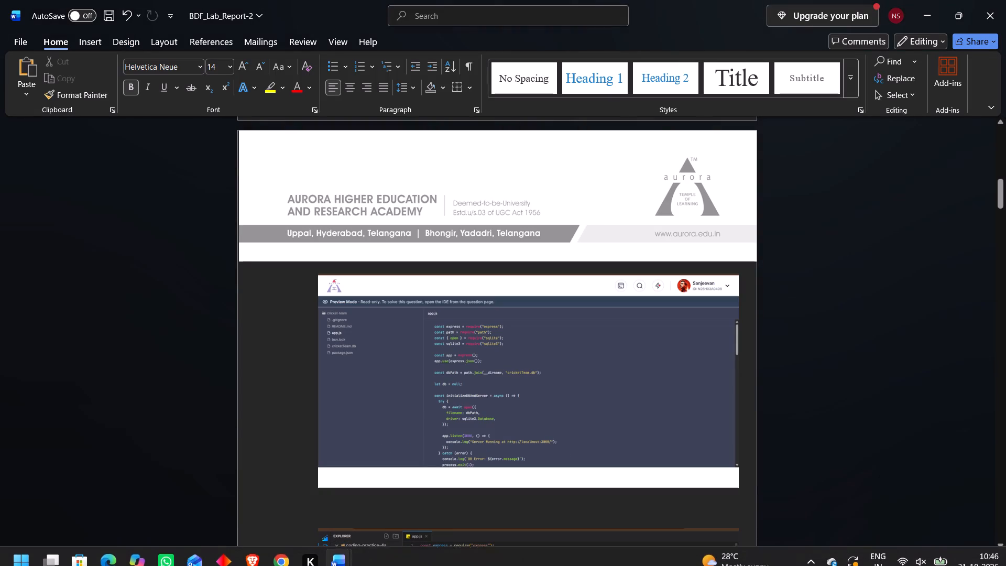
drag(998, 201, 998, 196)
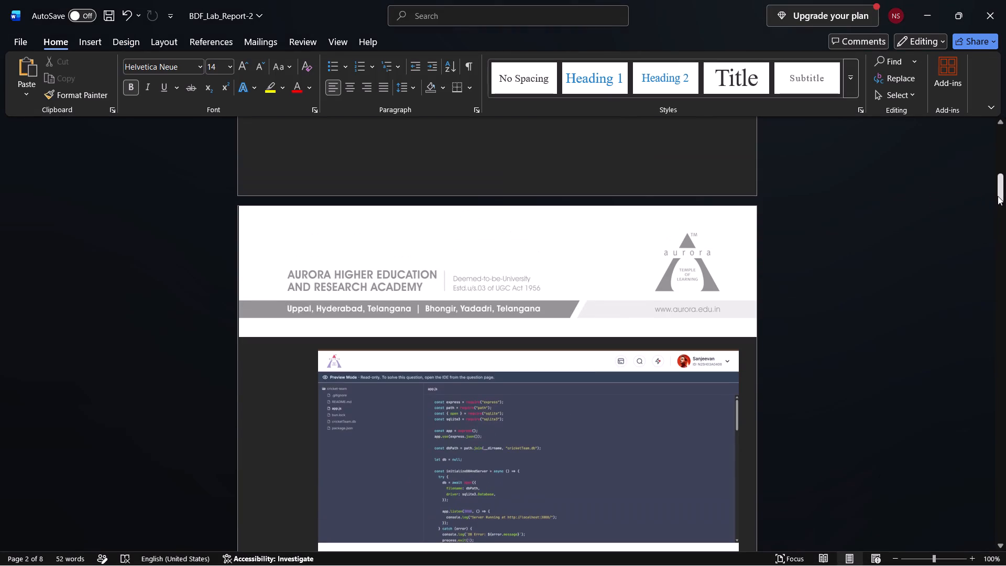
click(406, 175)
click(406, 175)
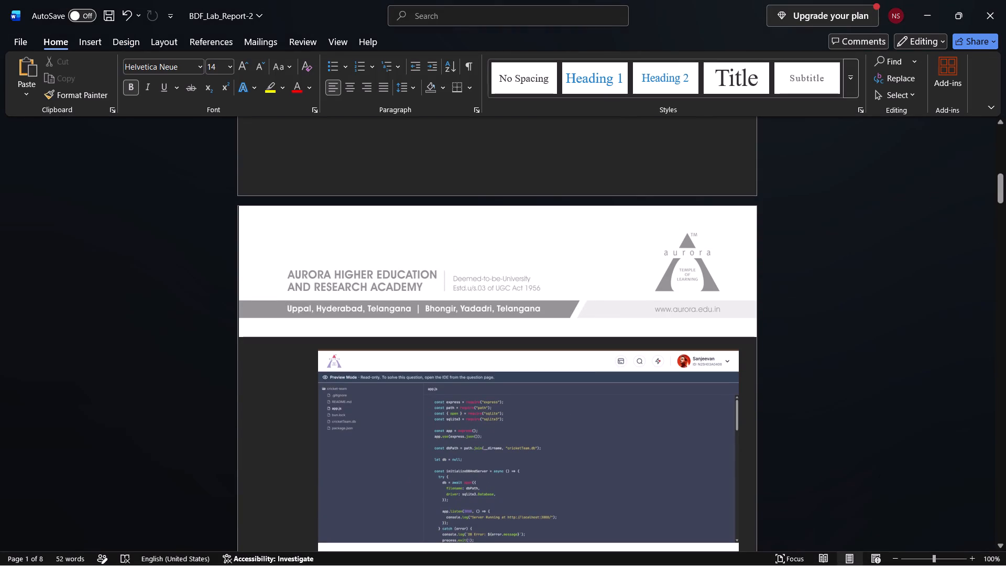
click(362, 170)
key(ctrl+v)
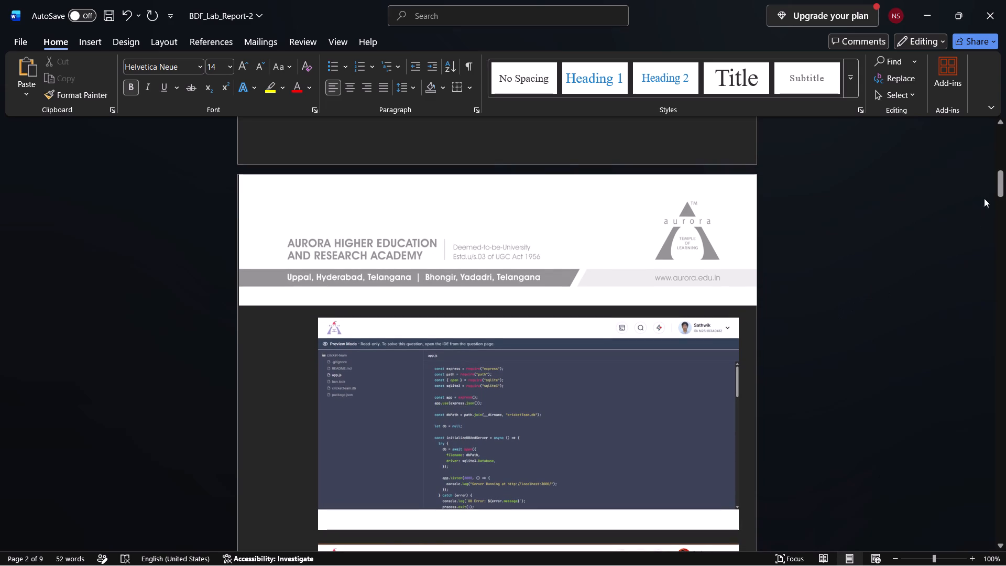
Remove the other student's old app.js code preview screenshot that follows the new one.
drag(1000, 191, 1005, 220)
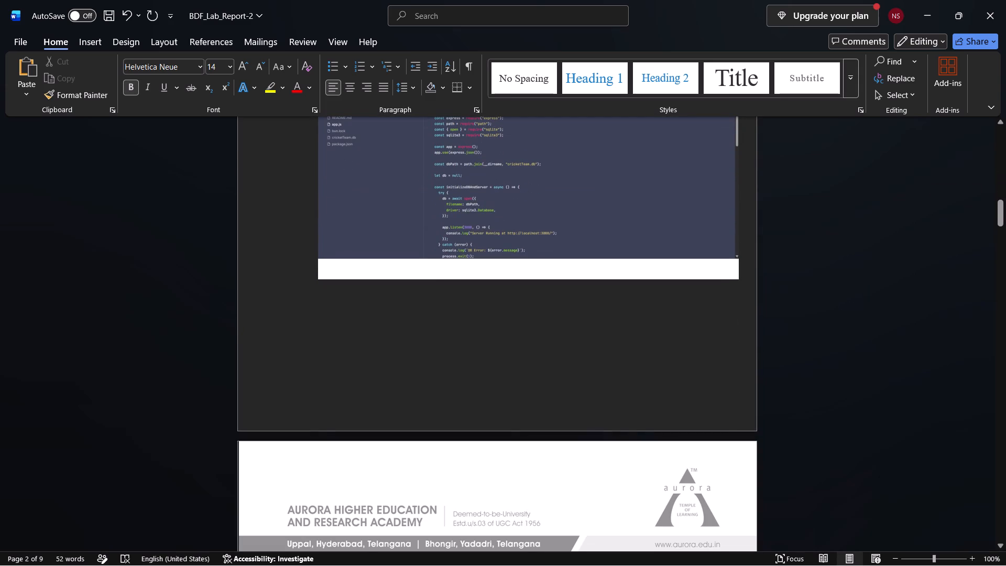
right_click(682, 206)
click(712, 217)
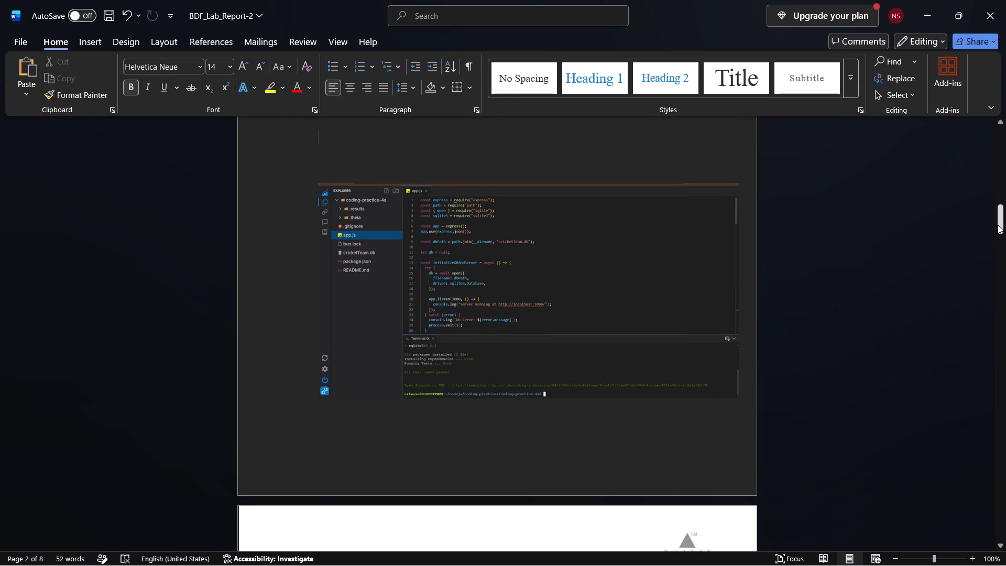
Remove the other student's functional test cases screenshot above the heading "2. Movies".
drag(998, 225, 1005, 275)
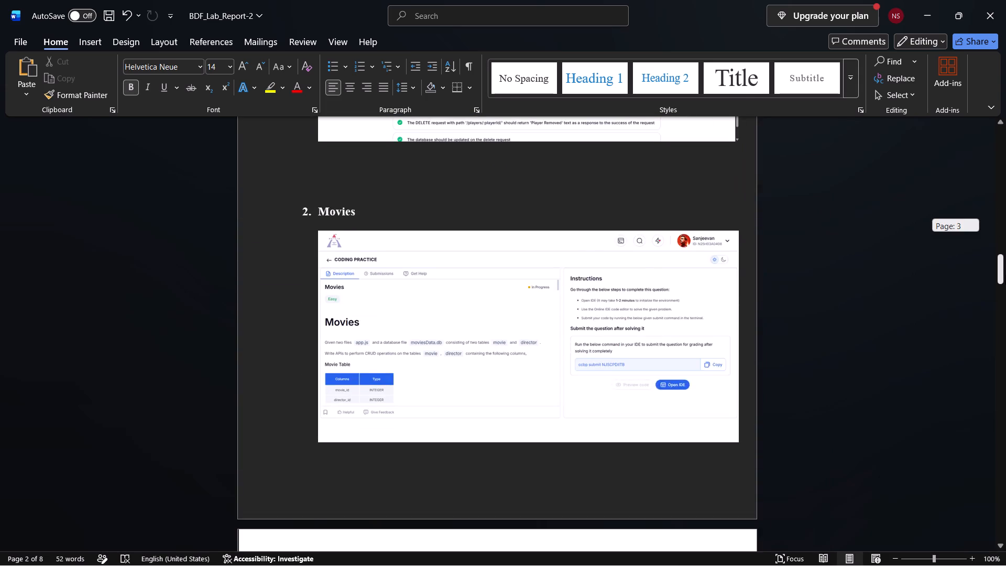
drag(1005, 275, 1005, 256)
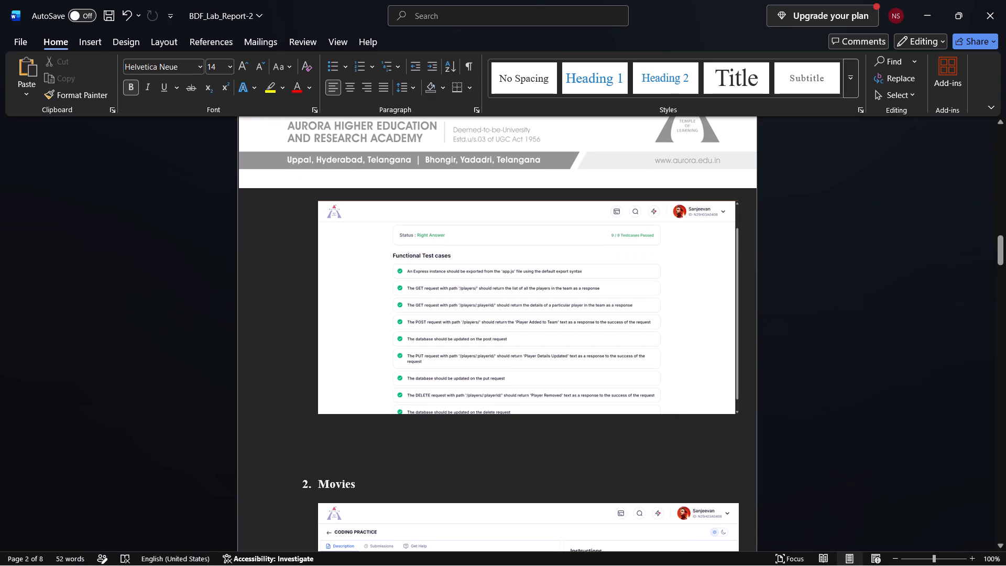
right_click(540, 312)
click(580, 208)
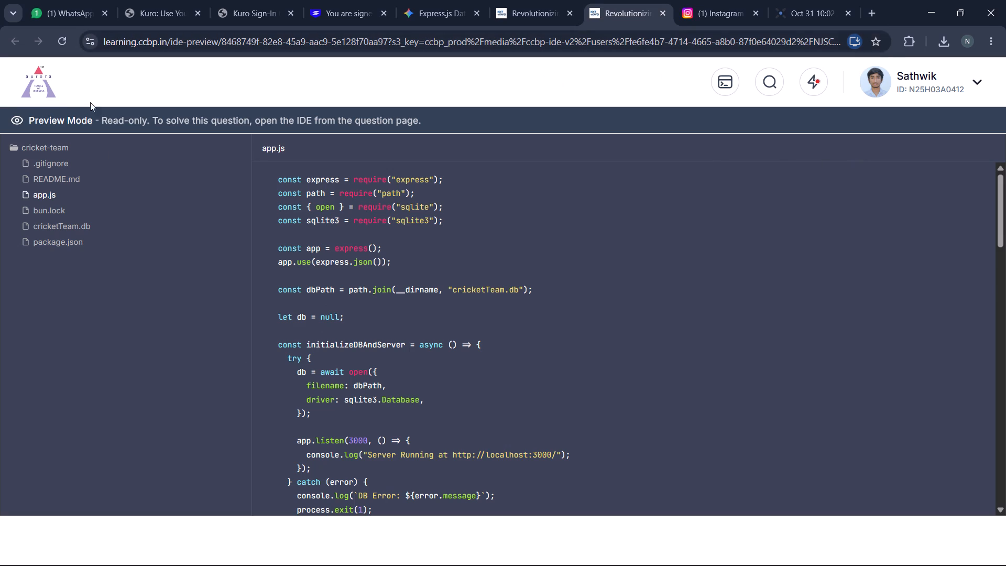
Capture the Cricket Team submission details page with its functional test cases and paste it into the report above the heading "2. Movies".
click(546, 1)
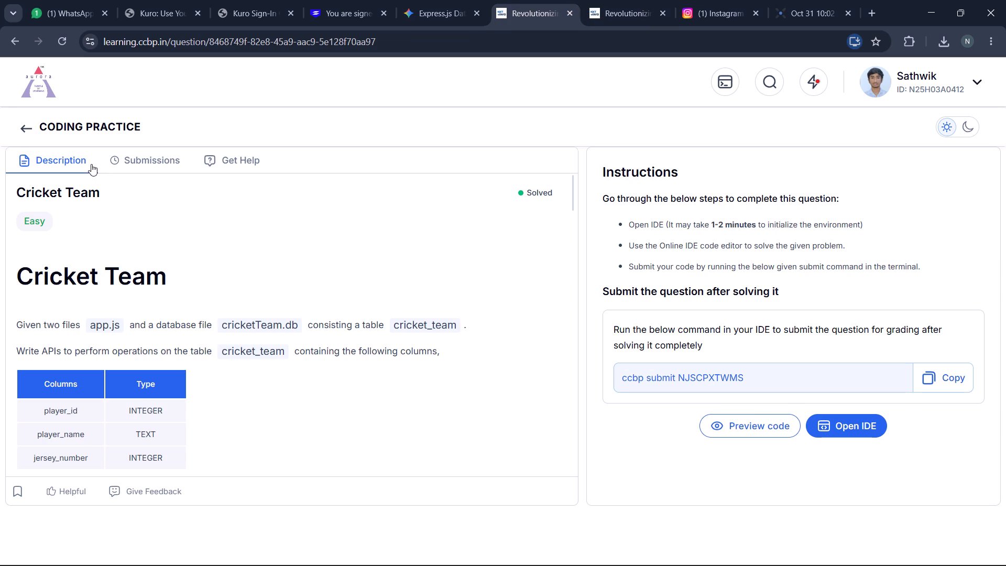
click(144, 166)
click(290, 220)
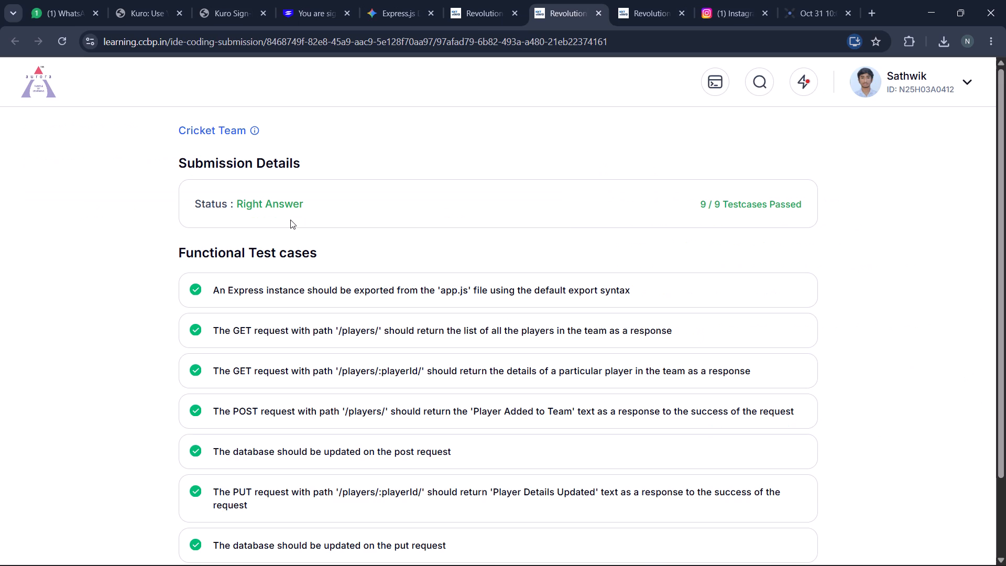
key(Print)
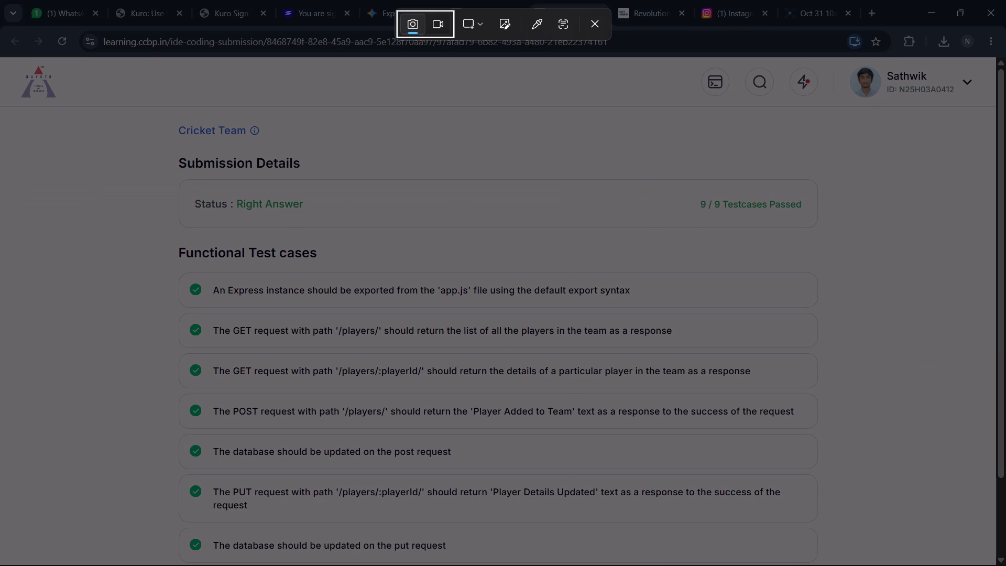
drag(1, 57, 180, 169)
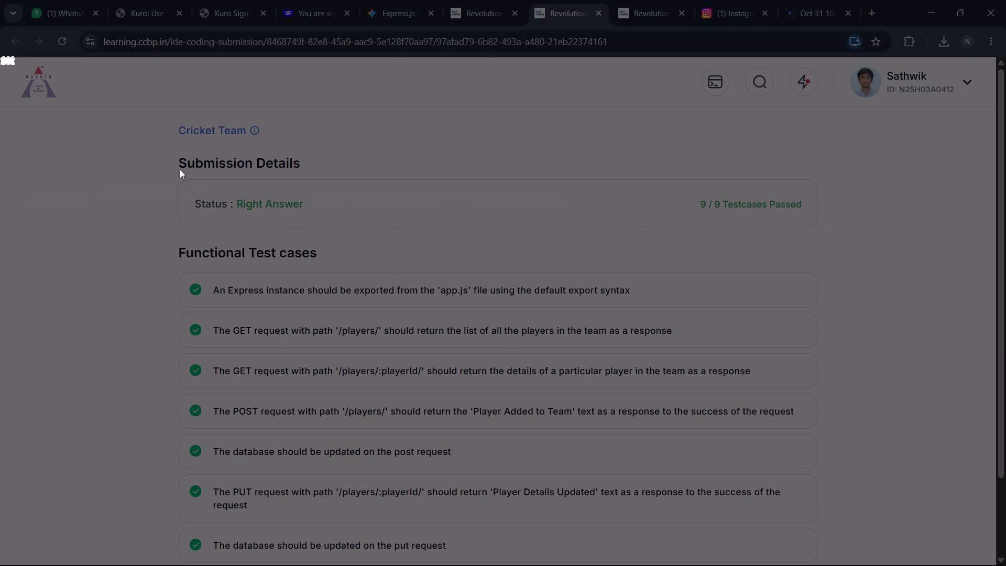
drag(180, 169, 1005, 565)
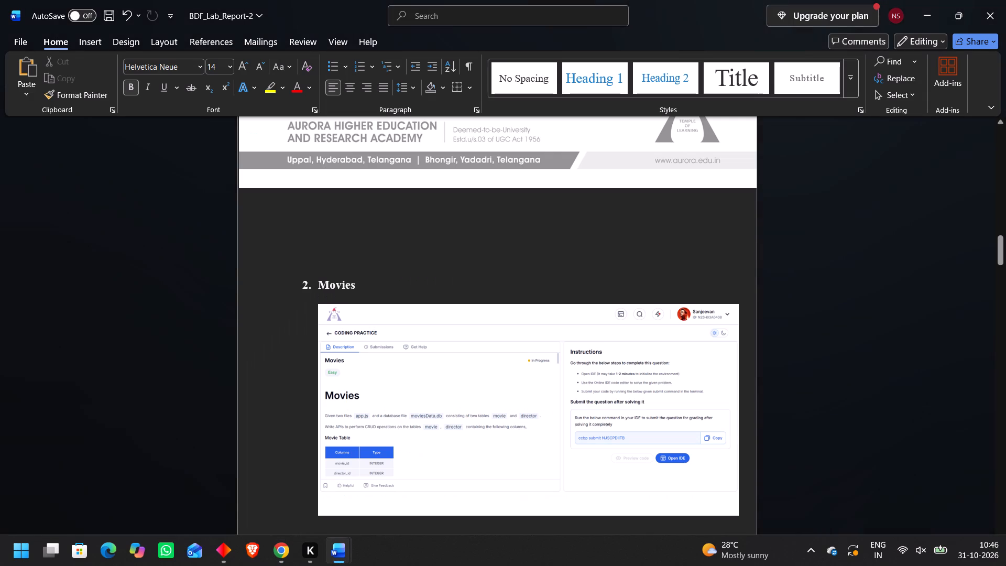
key(ctrl+v)
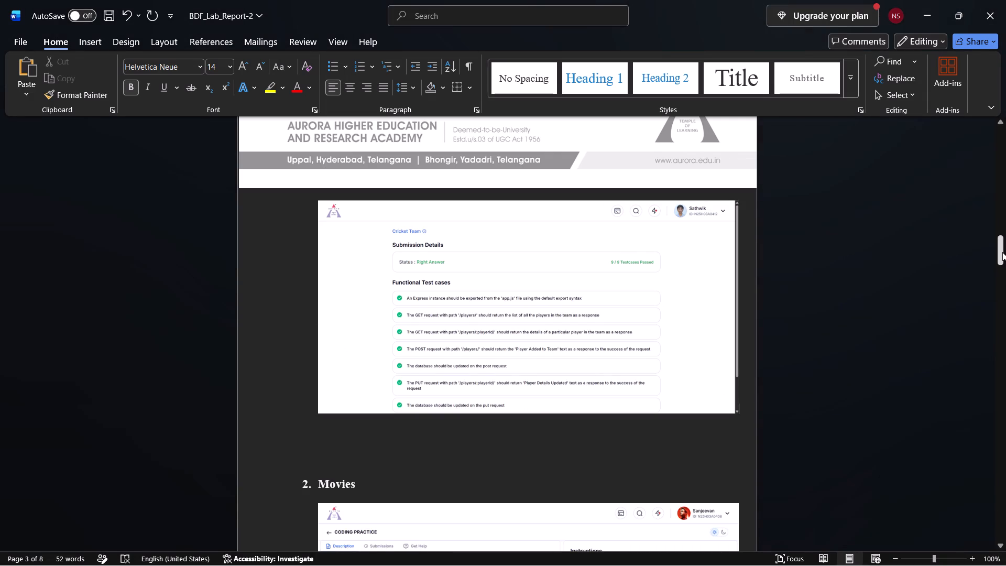
Switch to the browser, leave the Cricket Team question and open the description page of the Movies coding practice question.
drag(1000, 252, 1005, 275)
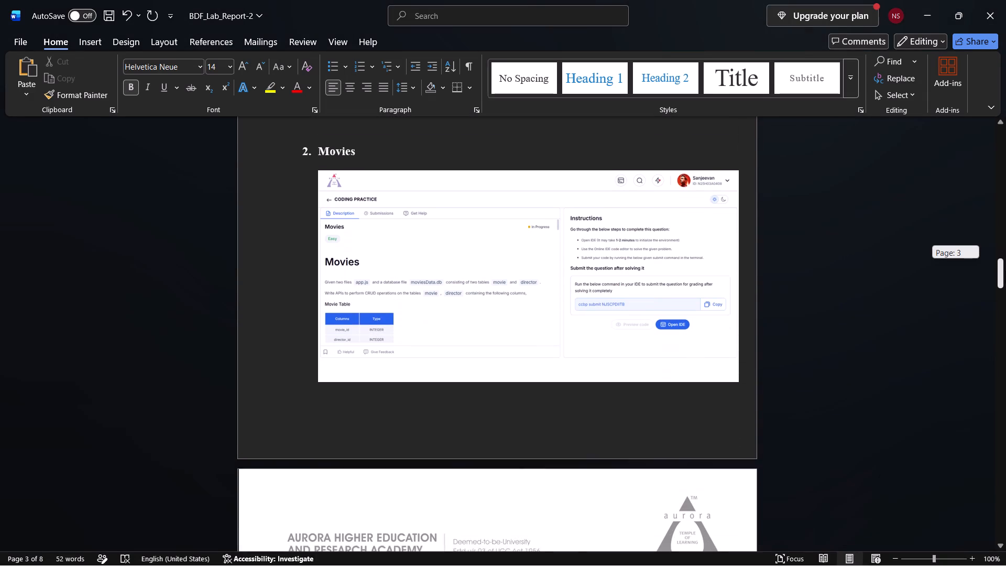
drag(1005, 275, 1005, 277)
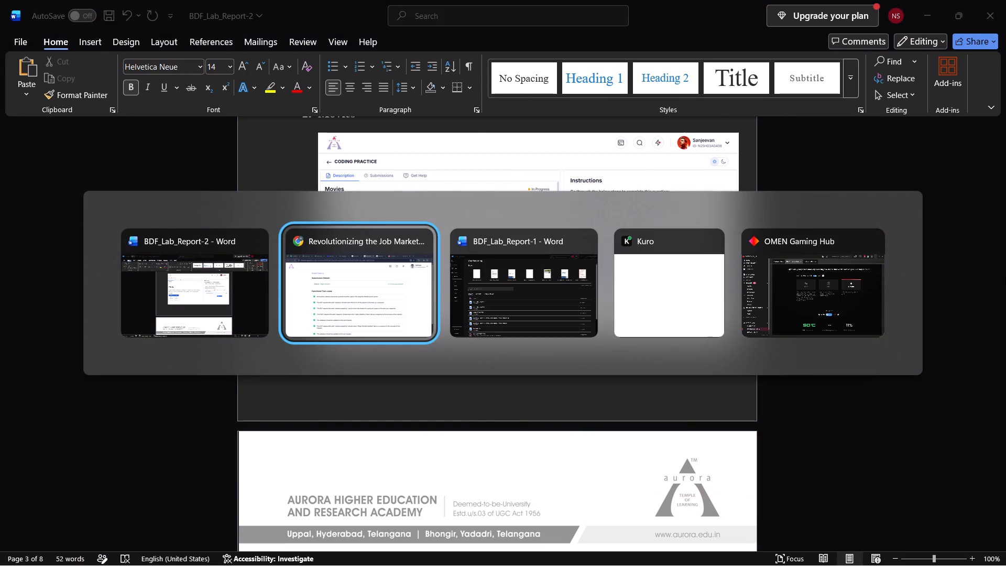
click(482, 7)
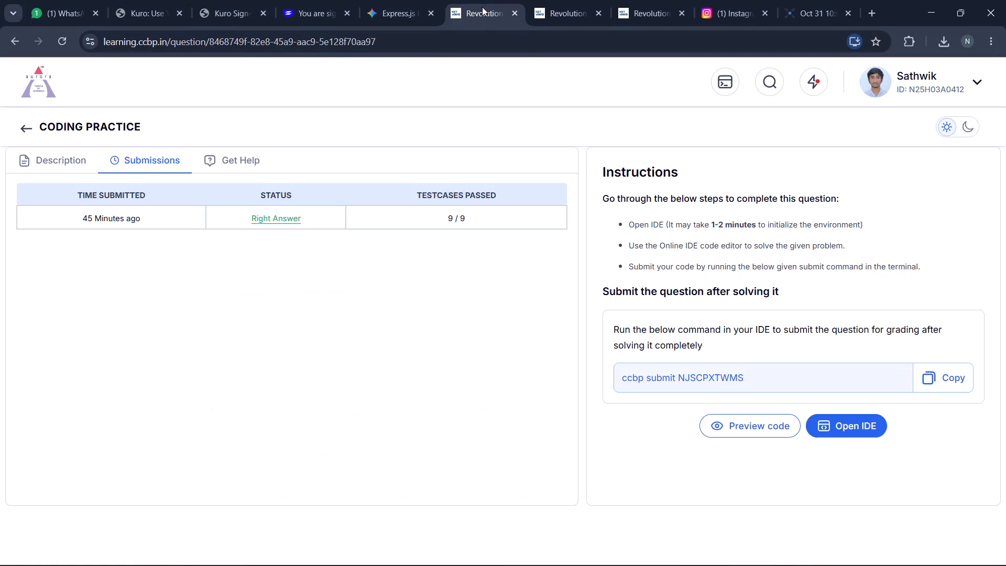
click(67, 157)
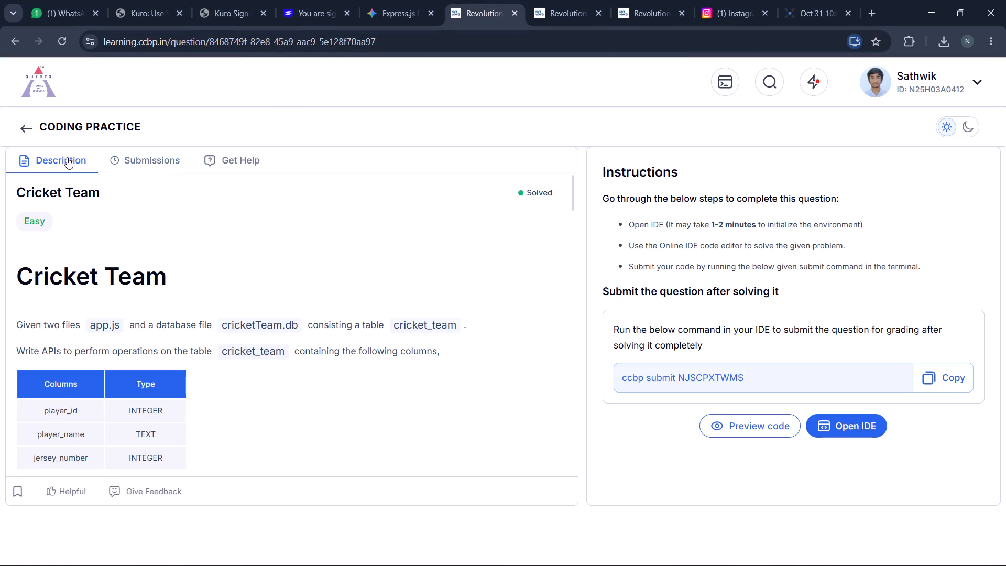
click(20, 132)
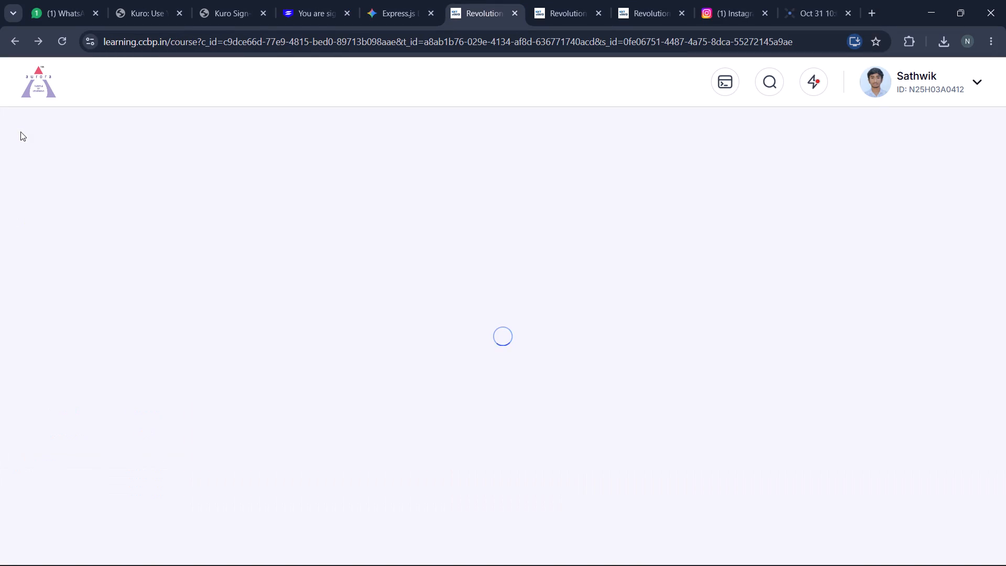
click(355, 298)
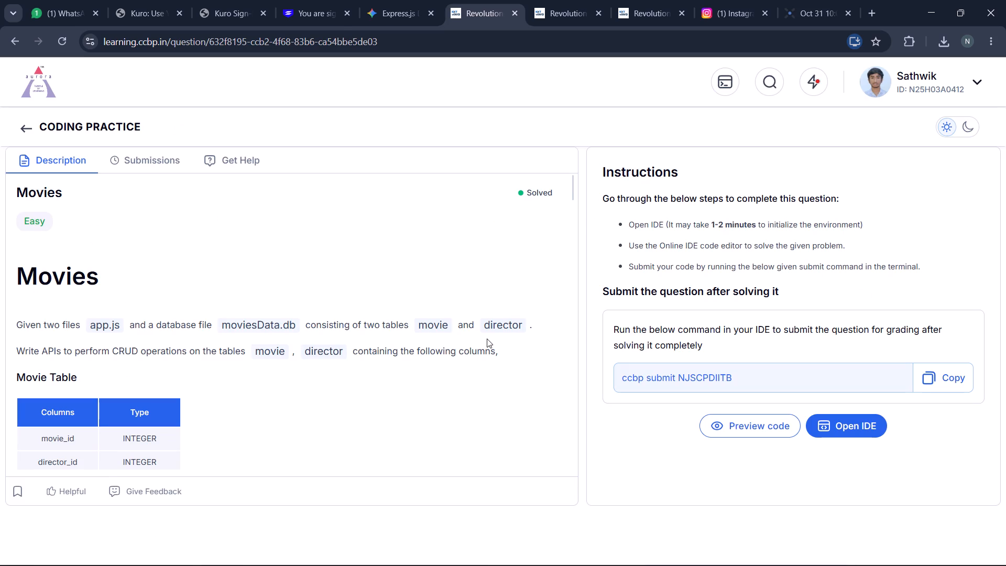
Capture the Movies question description page and paste it into the report on a new line under the heading "2. Movies".
key(Print)
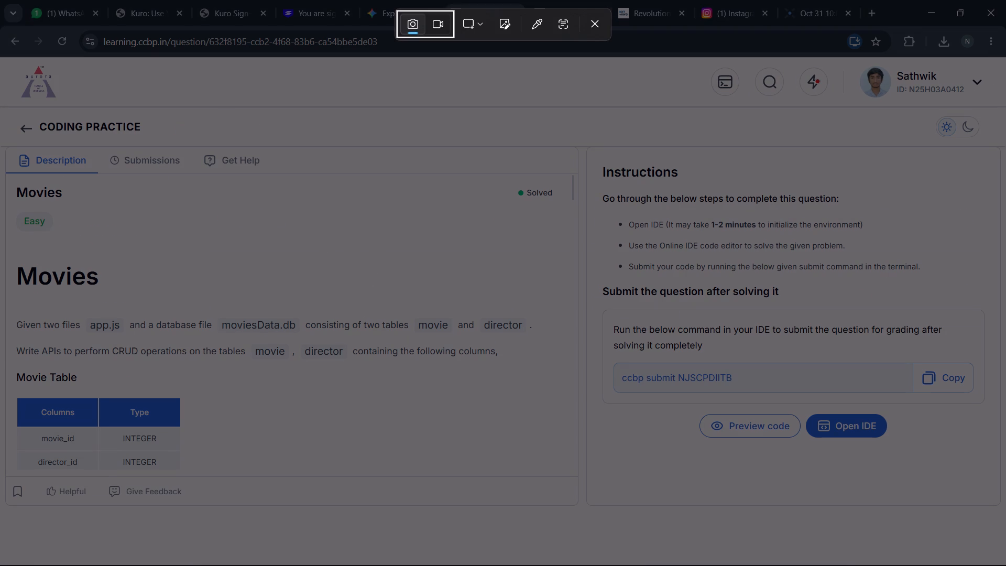
drag(1, 58, 685, 505)
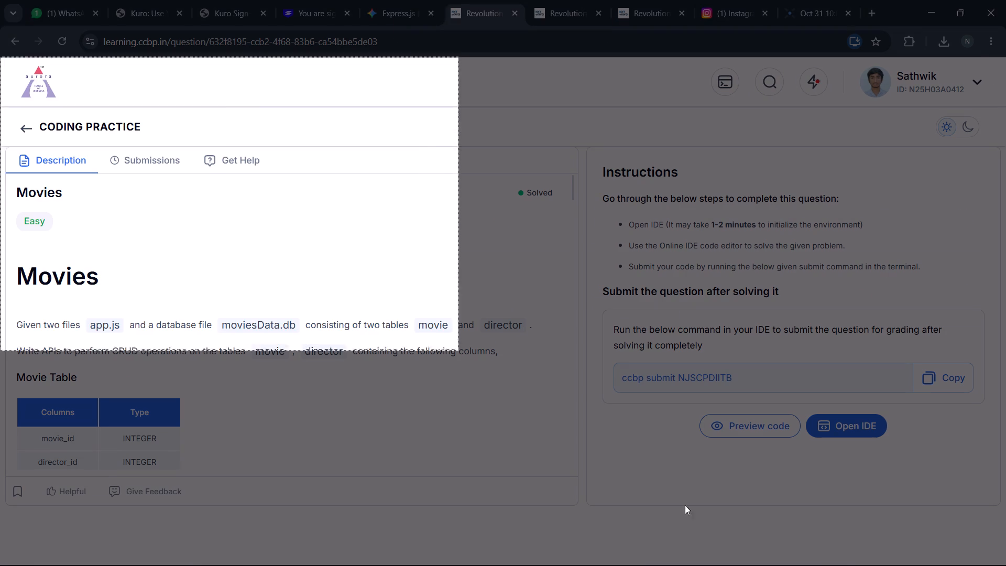
drag(685, 505, 1005, 565)
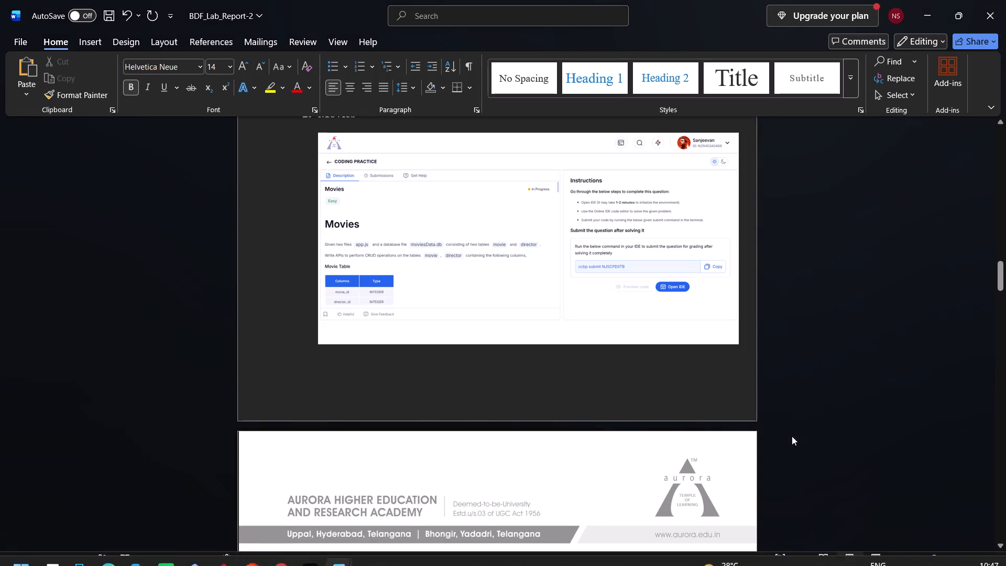
click(404, 121)
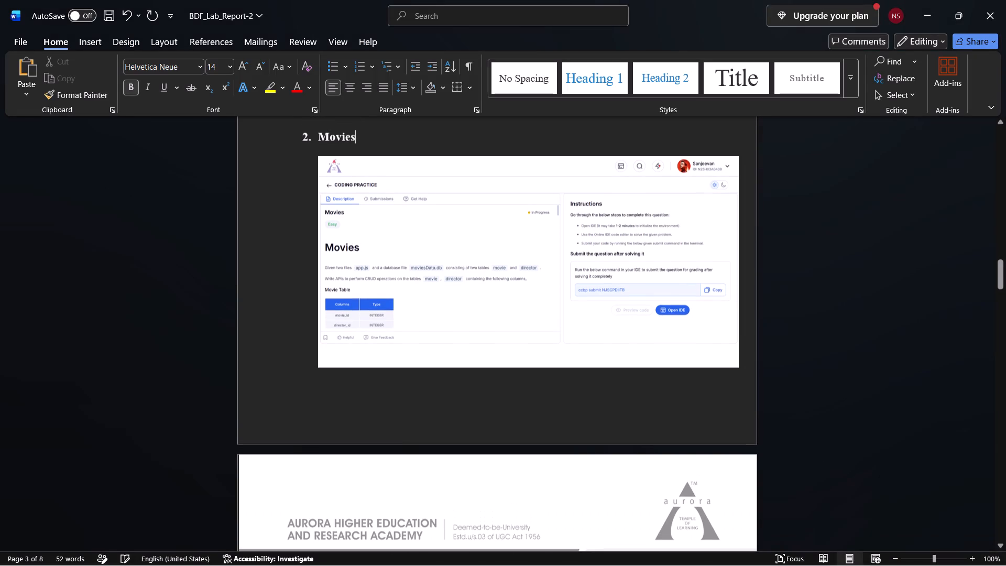
key(Return)
key(BackSpace)
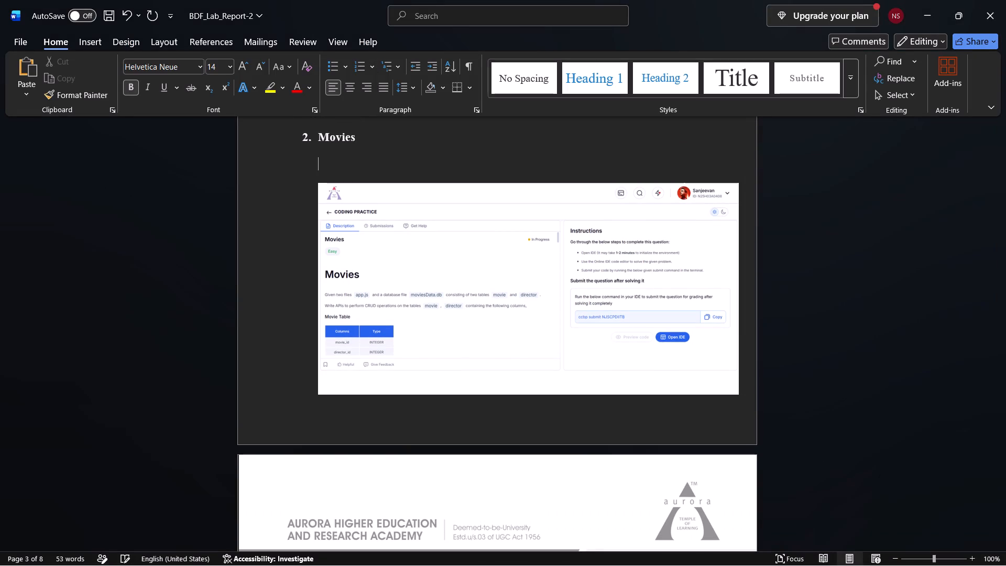
key(ctrl+v)
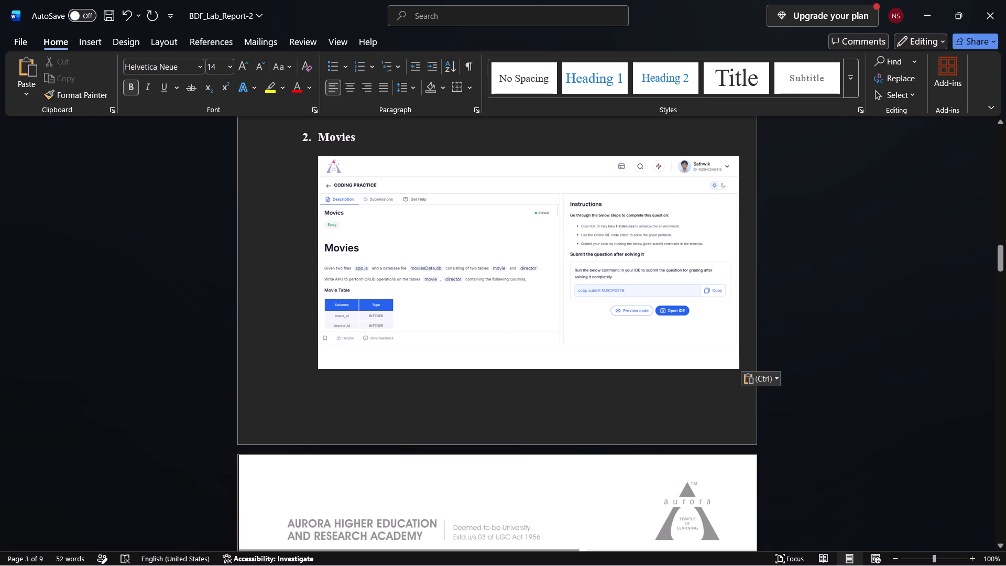
Remove the other student's old Movies description screenshot that follows the new one.
drag(1001, 263, 1005, 286)
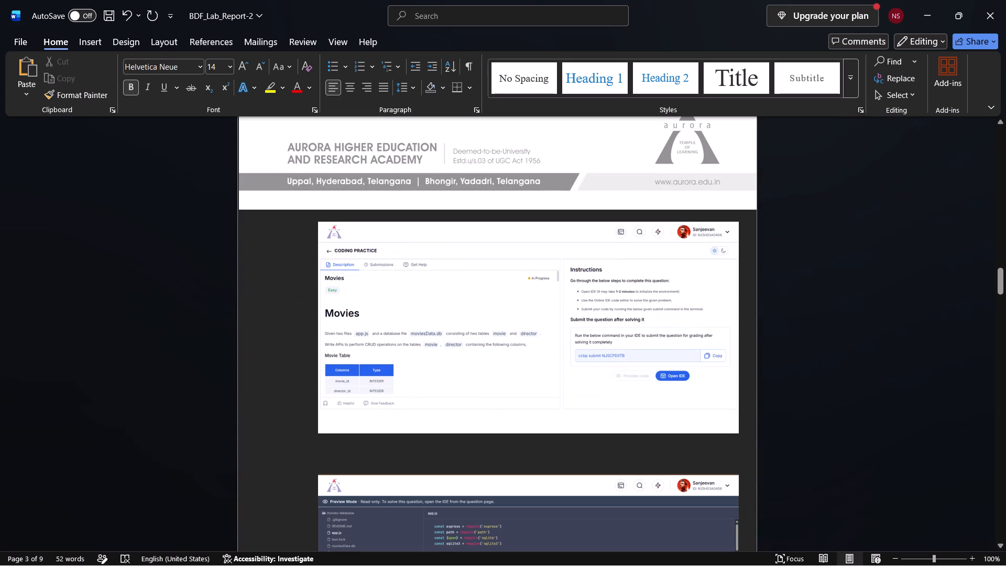
right_click(691, 355)
click(716, 212)
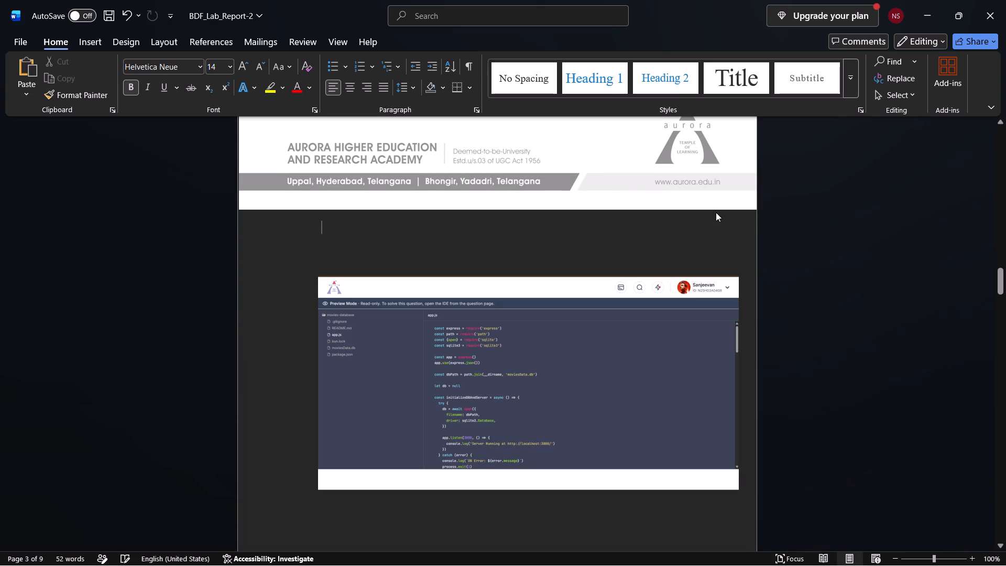
Remove the other student's old Movies app.js code preview screenshot.
right_click(488, 406)
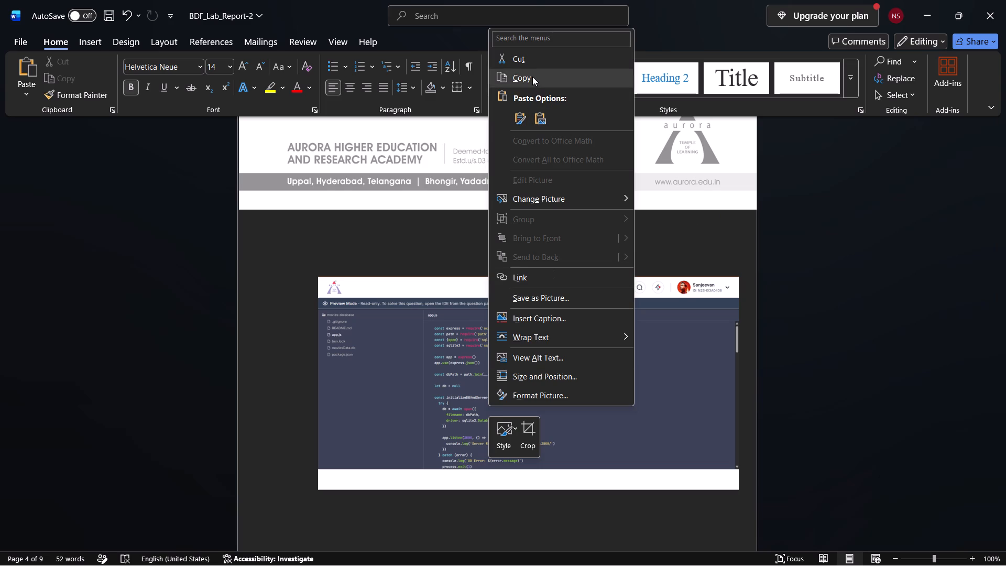
click(528, 61)
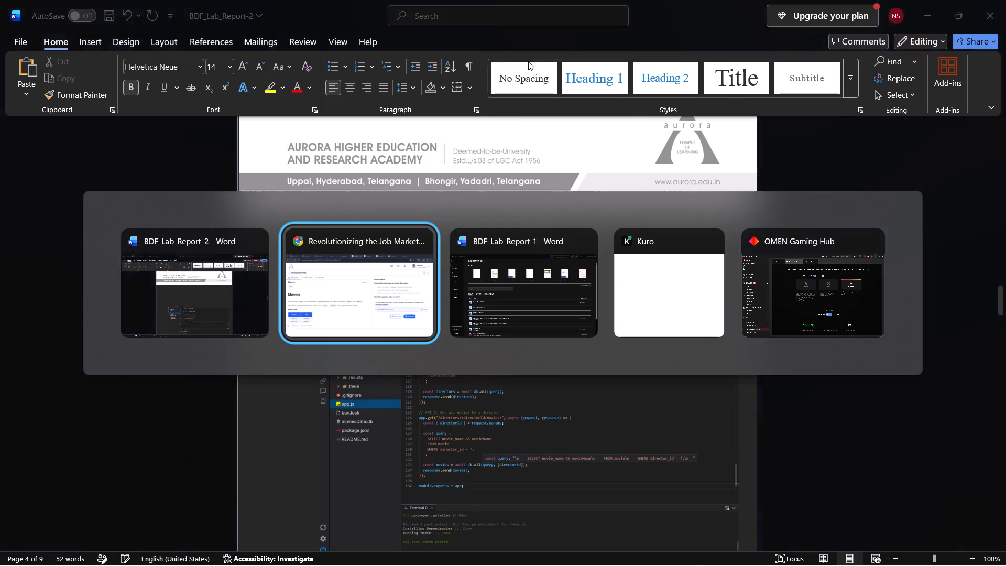
Capture the Movies app.js code preview page in the browser and paste it where the old code preview screenshot was.
click(739, 421)
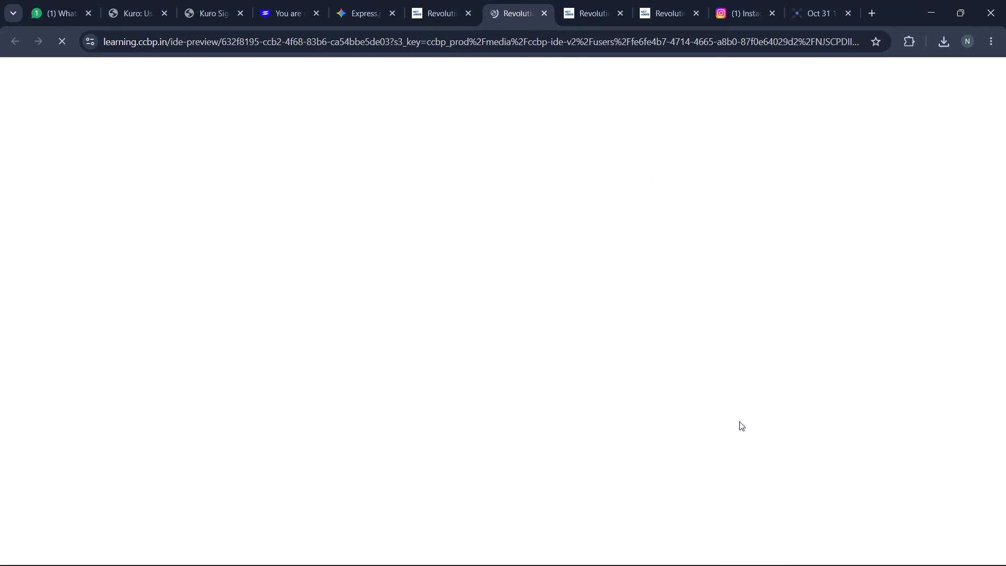
key(Print)
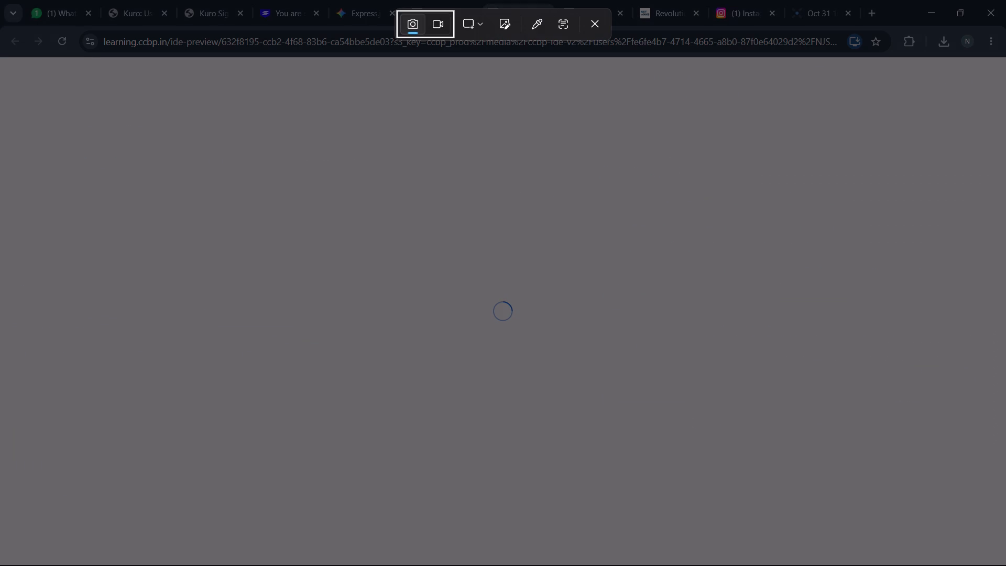
key(Escape)
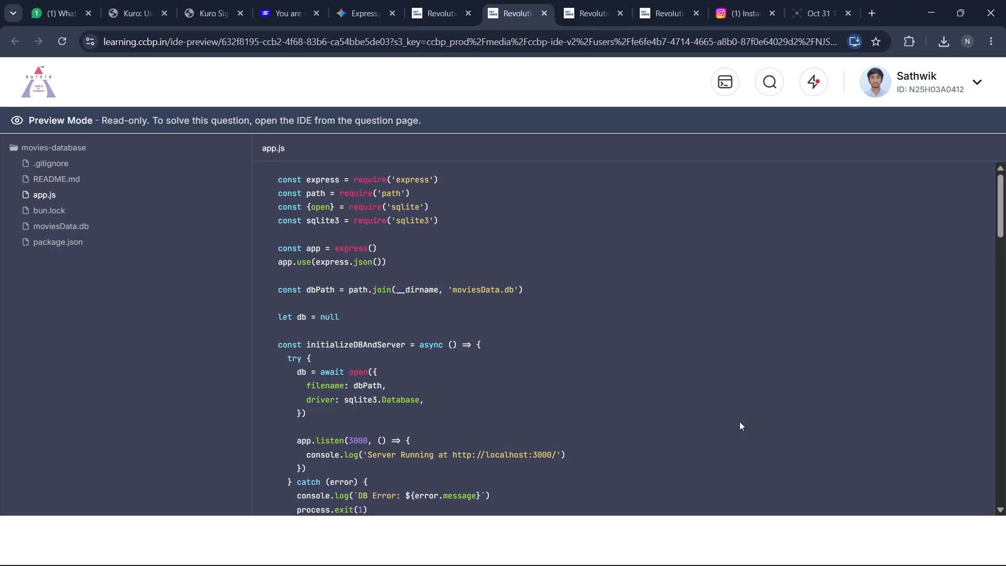
key(Print)
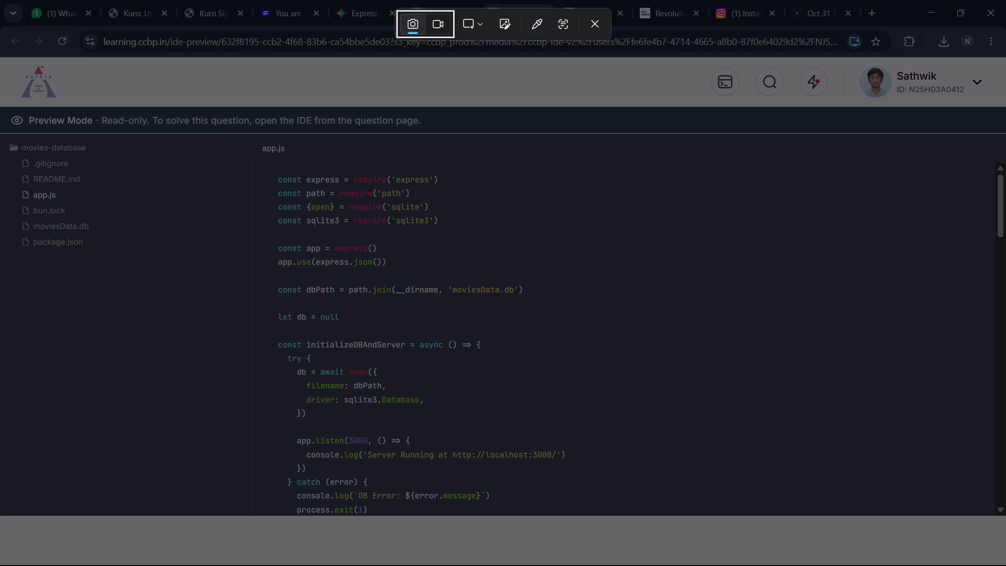
drag(0, 56, 985, 565)
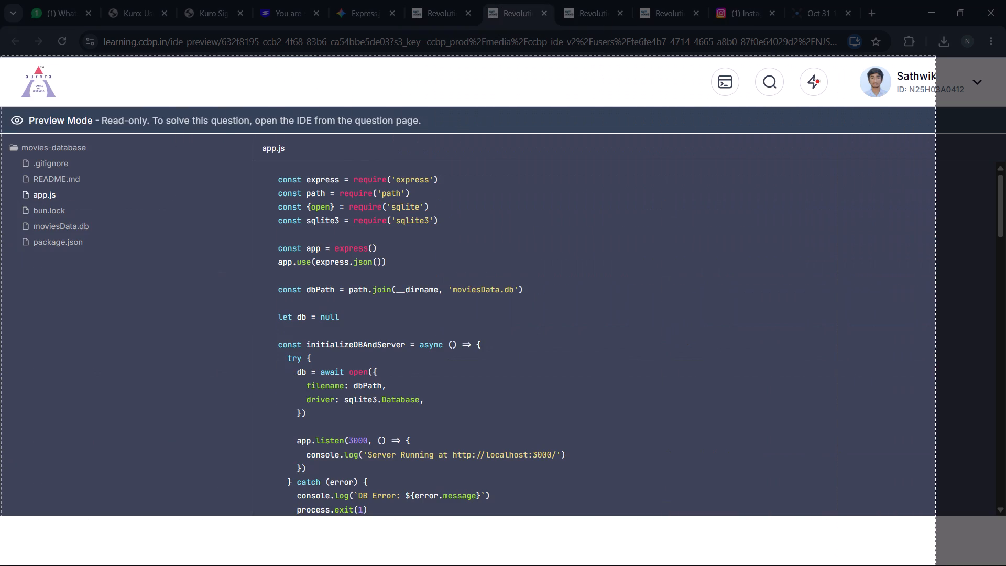
drag(985, 565, 1005, 563)
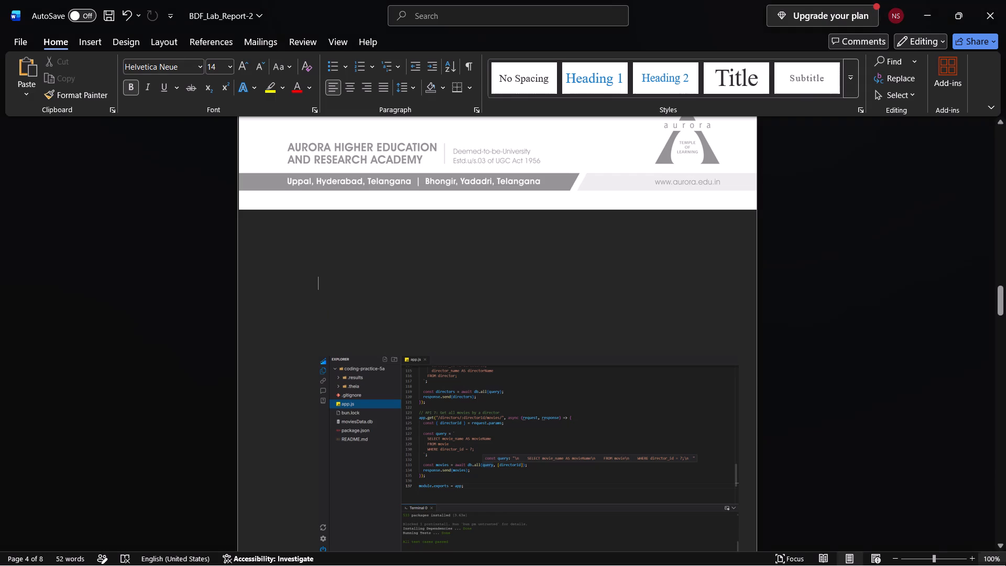
key(ctrl+v)
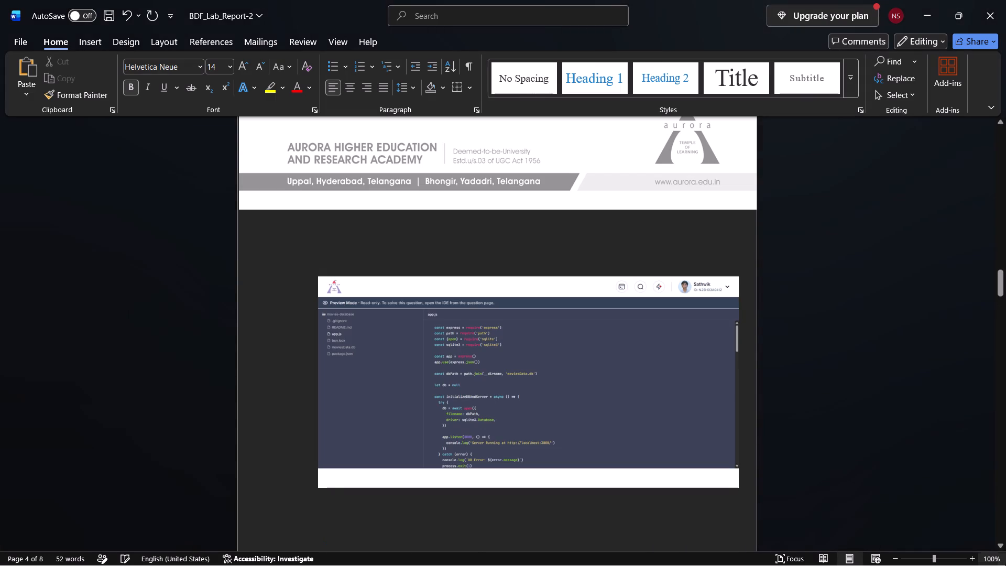
Remove the other student's Movies functional test cases screenshot above the heading "3. Covid-19 India".
drag(1003, 291, 1005, 366)
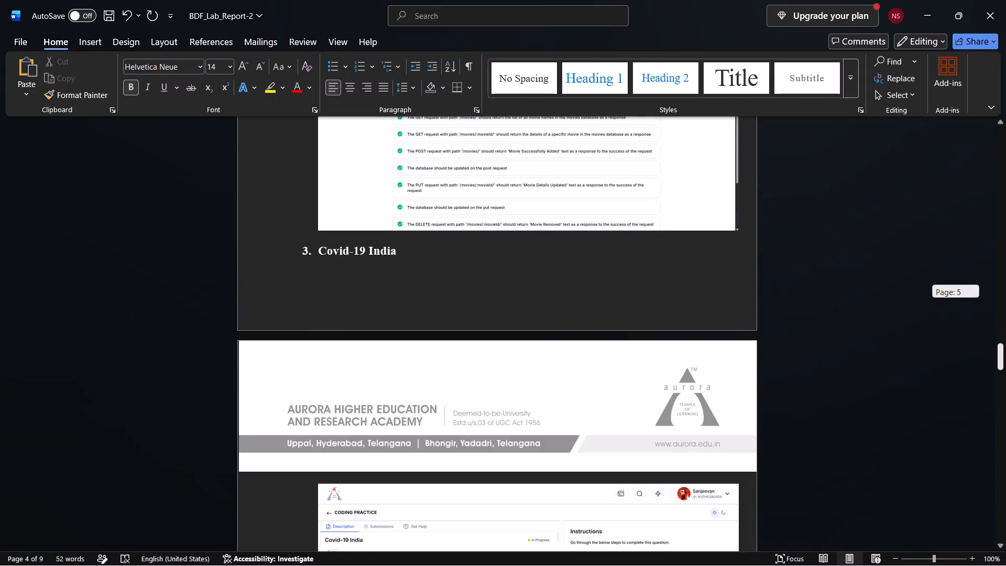
drag(1005, 366, 1004, 355)
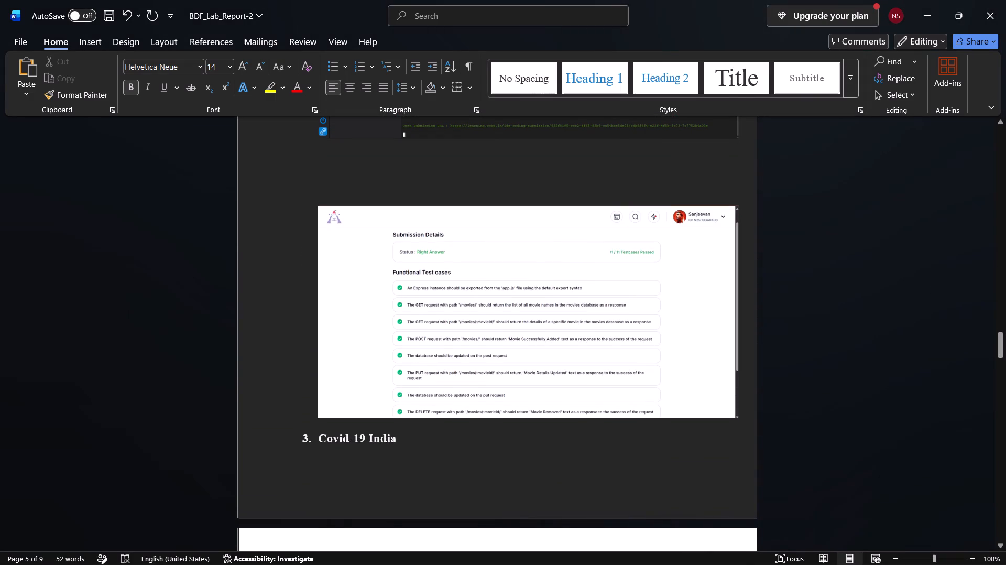
right_click(599, 341)
click(669, 222)
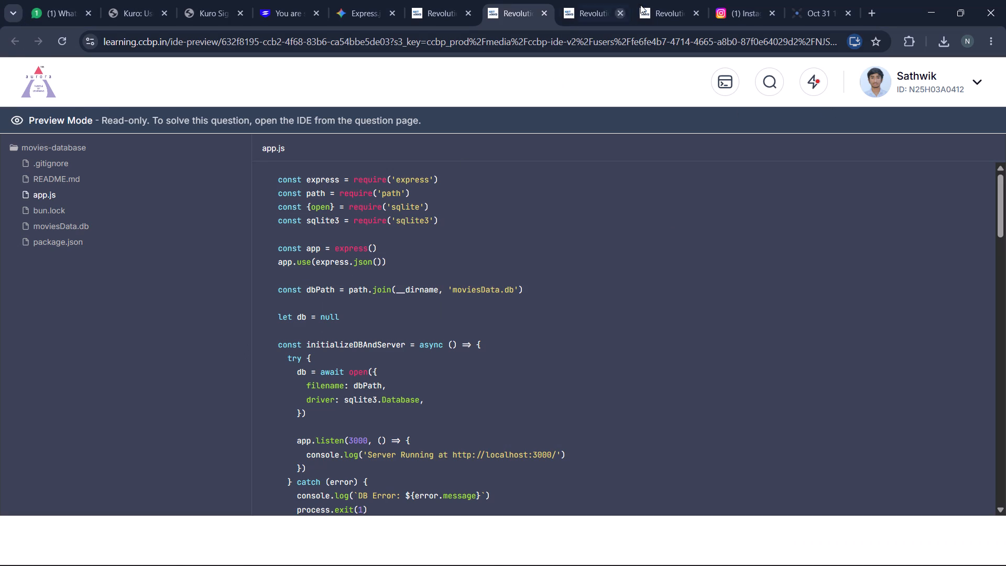
Capture the Movies submission details page with its functional test cases and paste it above the heading "3. Covid-19 India".
click(598, 1)
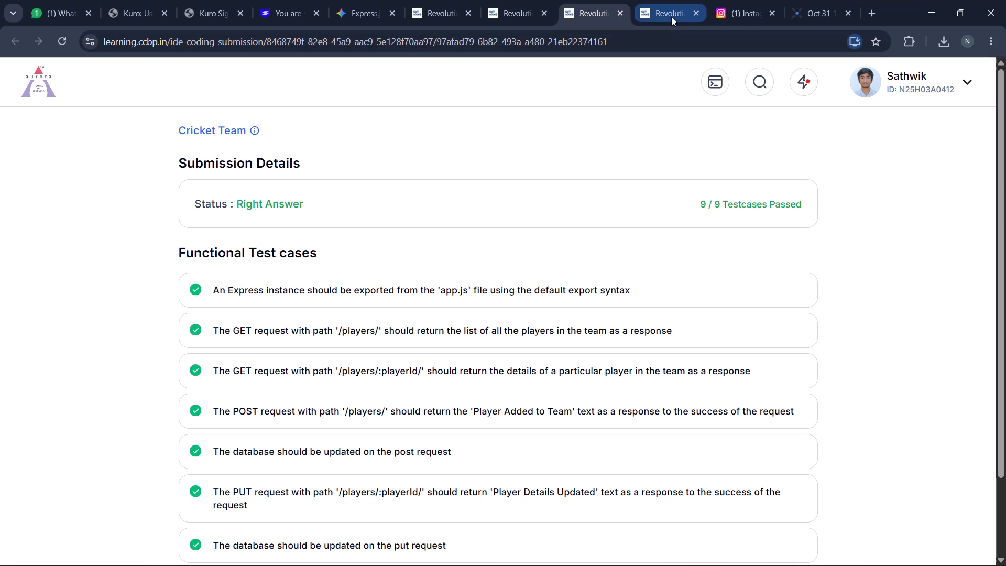
click(671, 17)
click(440, 0)
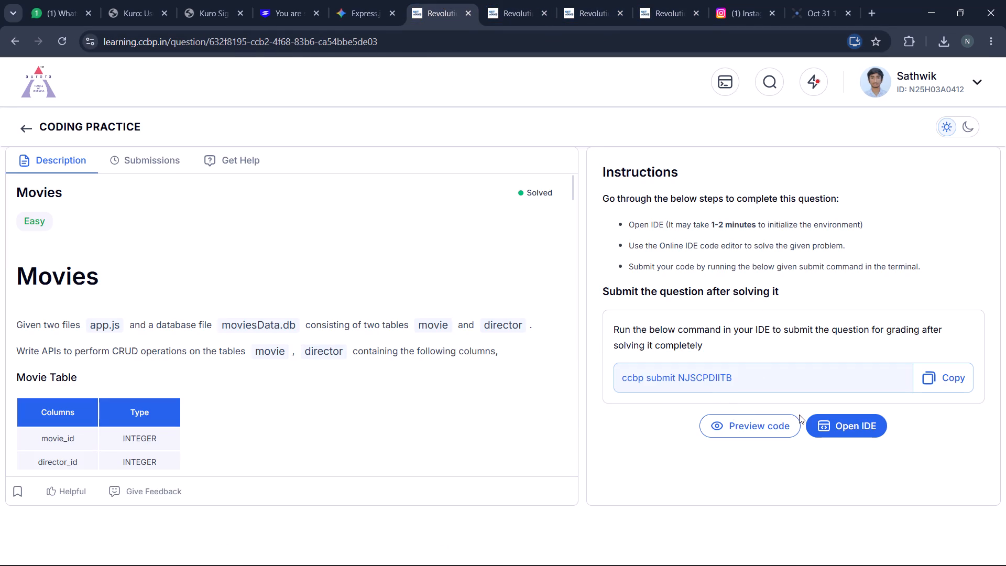
click(162, 151)
click(289, 214)
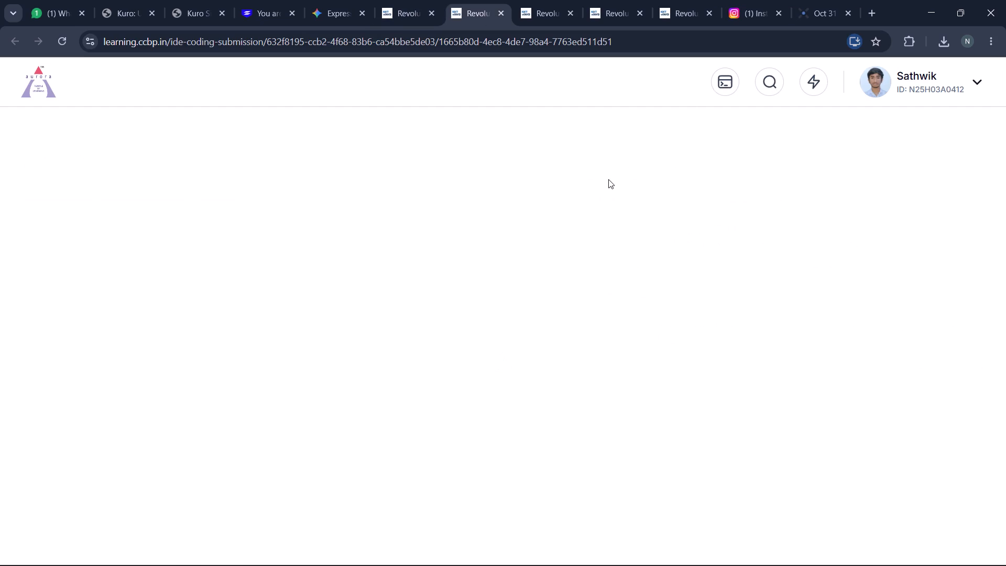
scroll(608, 179, down, 1)
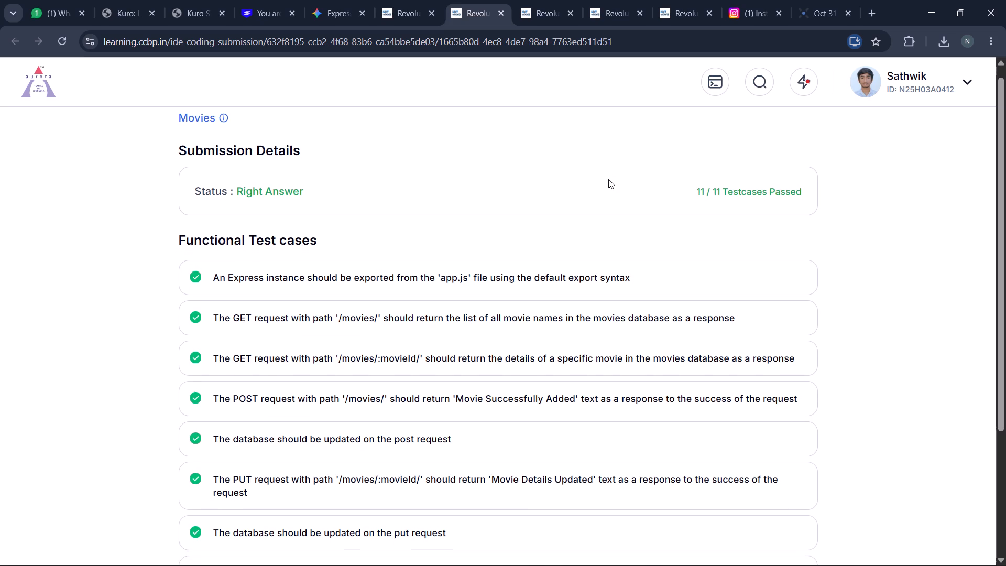
scroll(608, 179, down, 1)
key(Print)
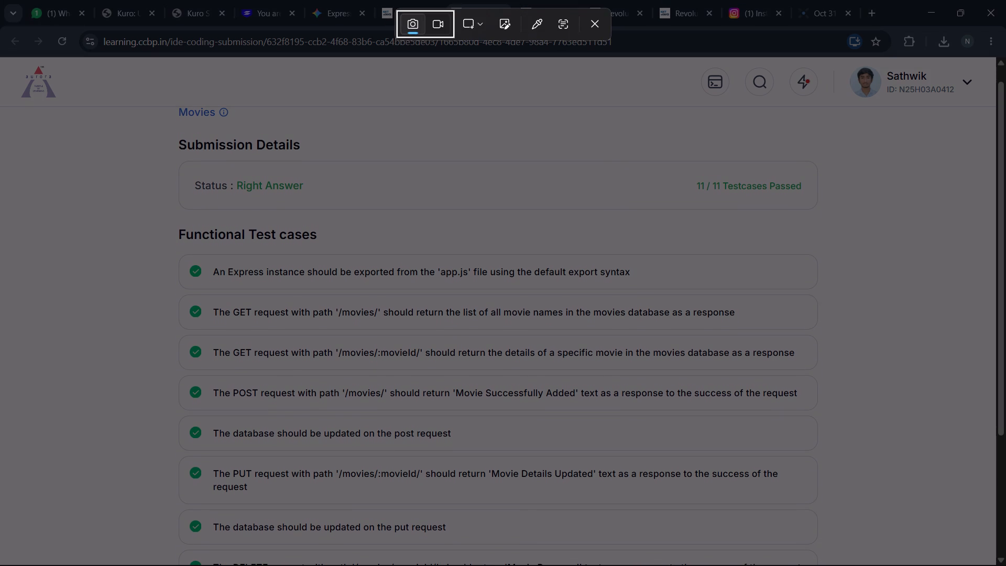
drag(1, 58, 939, 538)
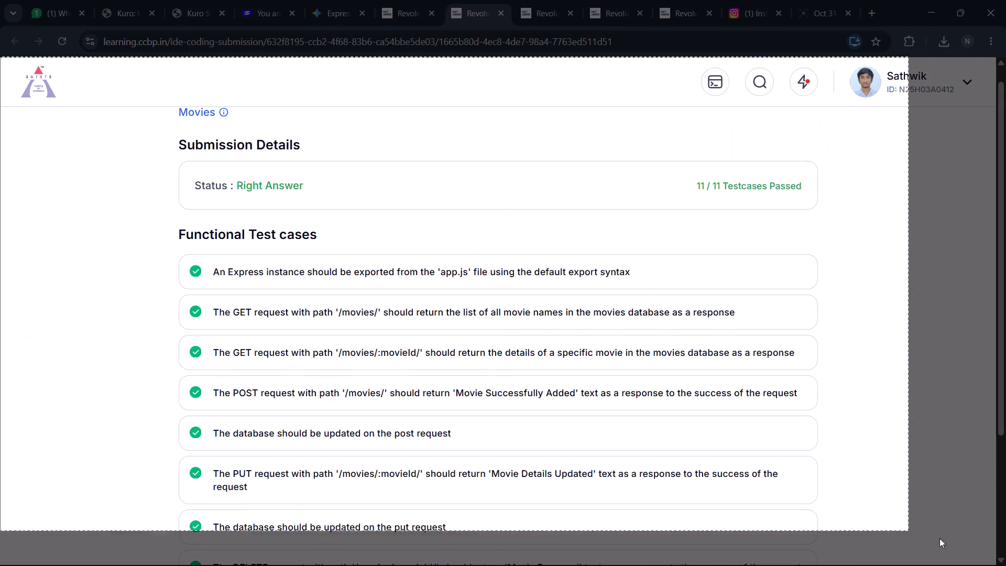
drag(939, 538, 1005, 565)
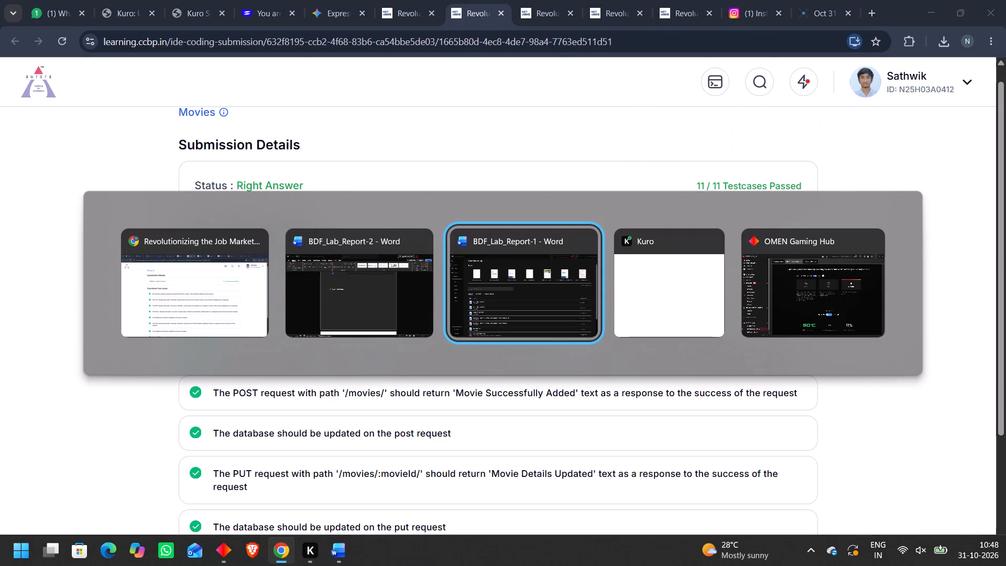
key(ctrl+v)
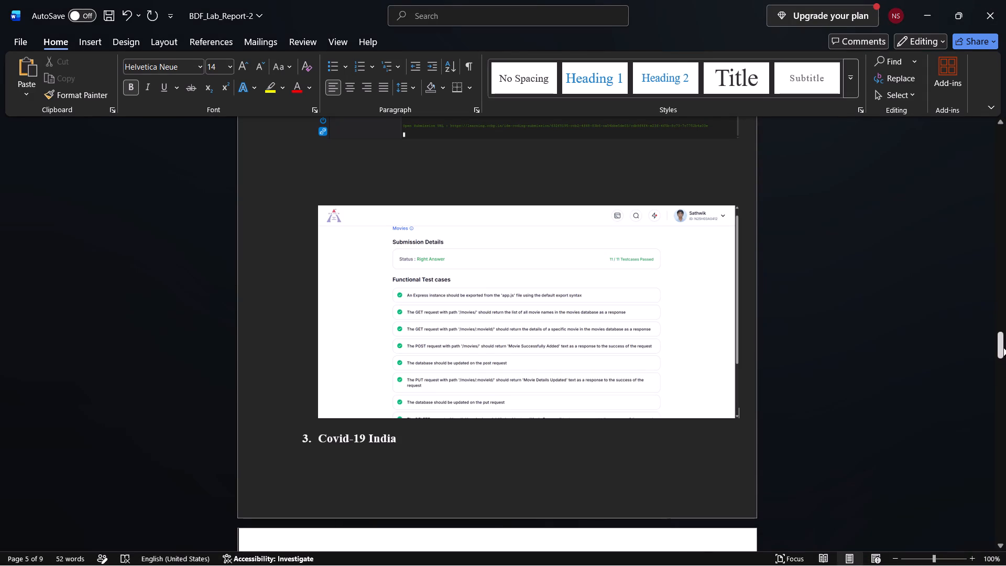
Look through the remaining report pages after the heading "3. Covid-19 India" to check which old screenshots still need replacing.
drag(1003, 347, 1005, 371)
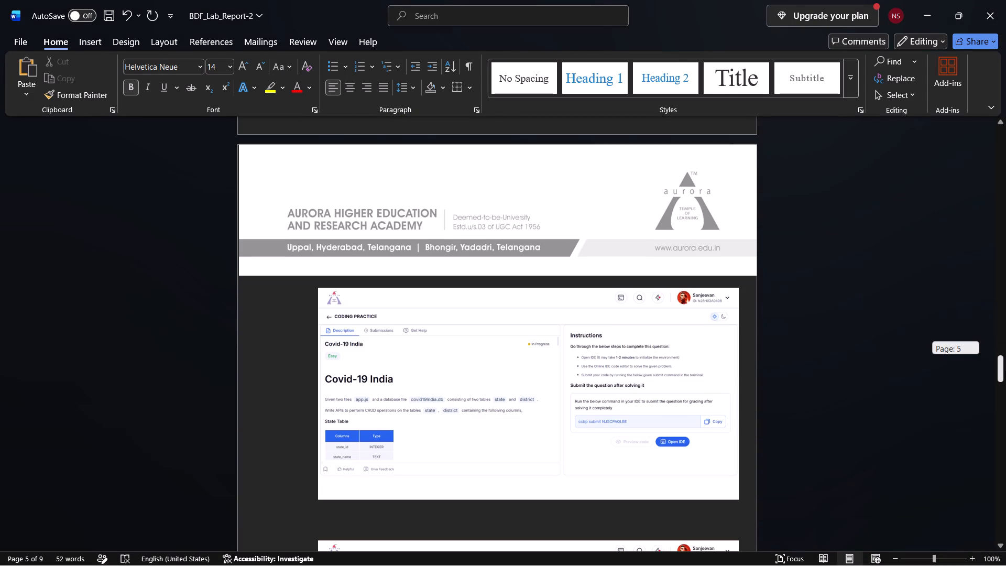
drag(1005, 371, 1004, 373)
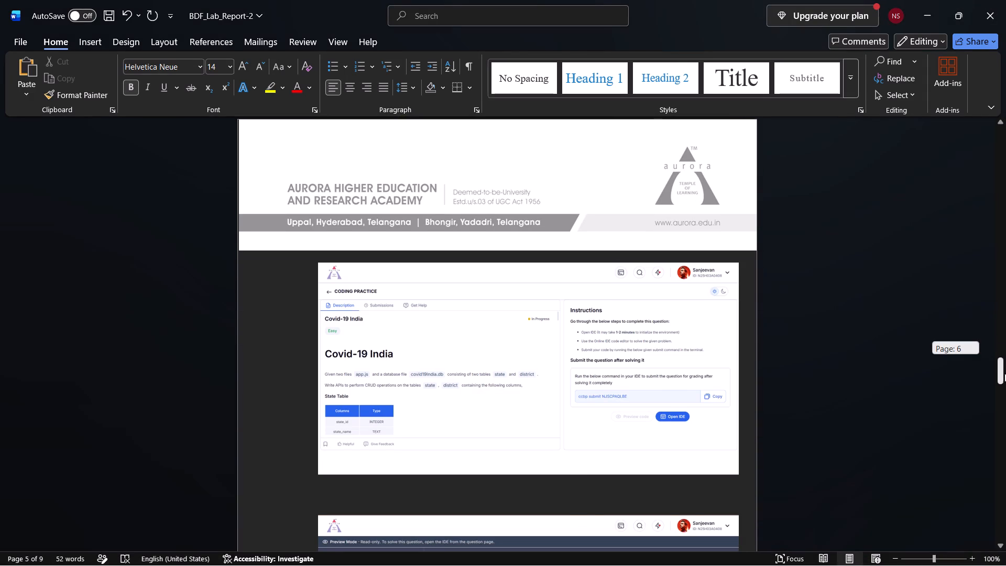
drag(1004, 373, 1005, 478)
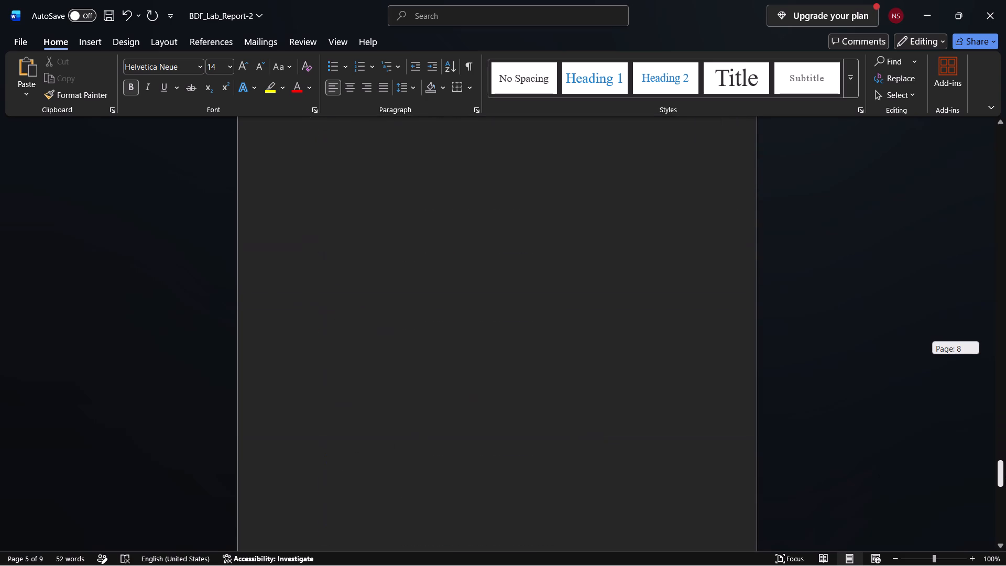
drag(1005, 478, 1005, 537)
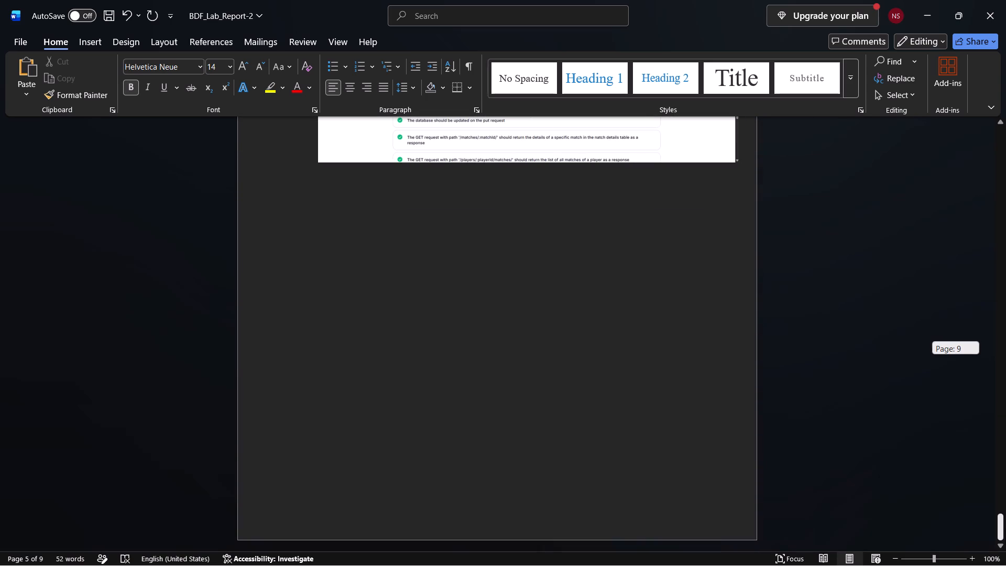
drag(1005, 537, 997, 445)
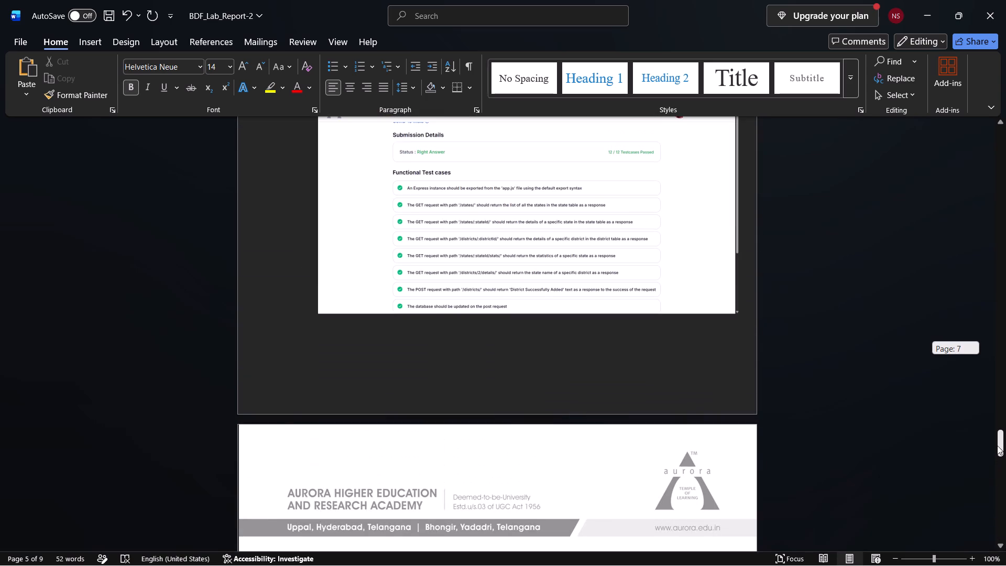
drag(997, 445, 996, 401)
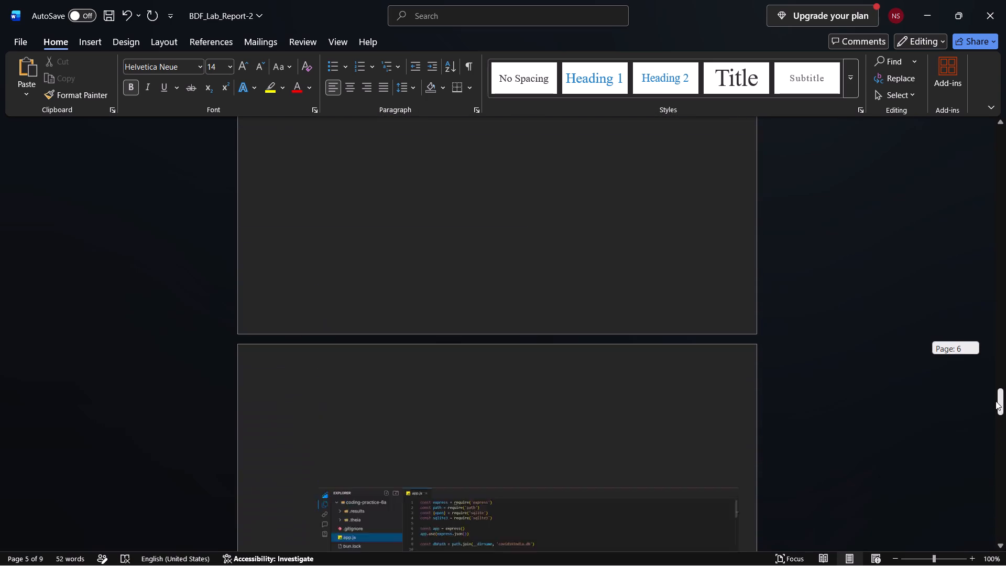
drag(996, 401, 995, 366)
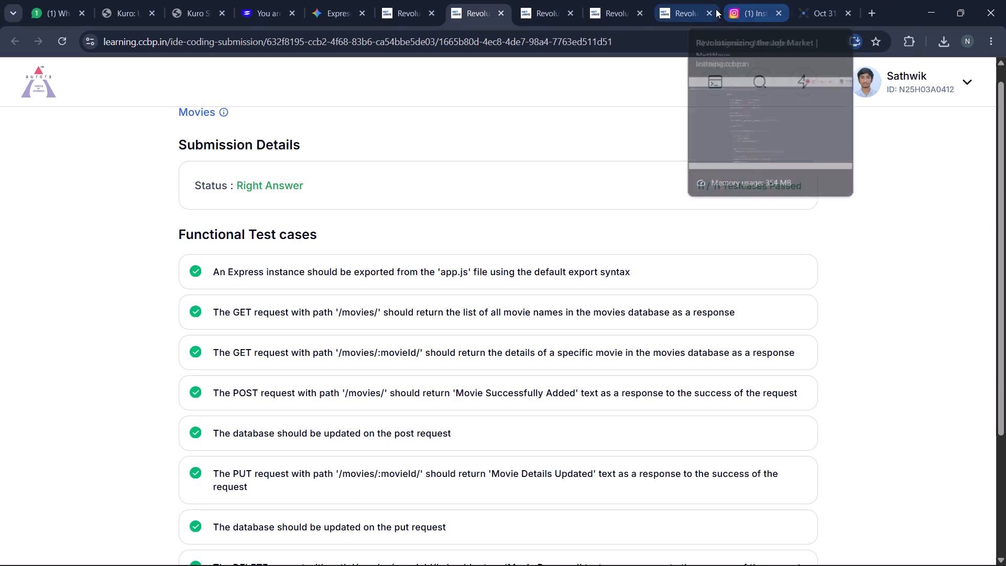
In the browser, close the four extra learning-portal pages, including the Movies submission details and code preview, keeping the Movies question page.
click(713, 9)
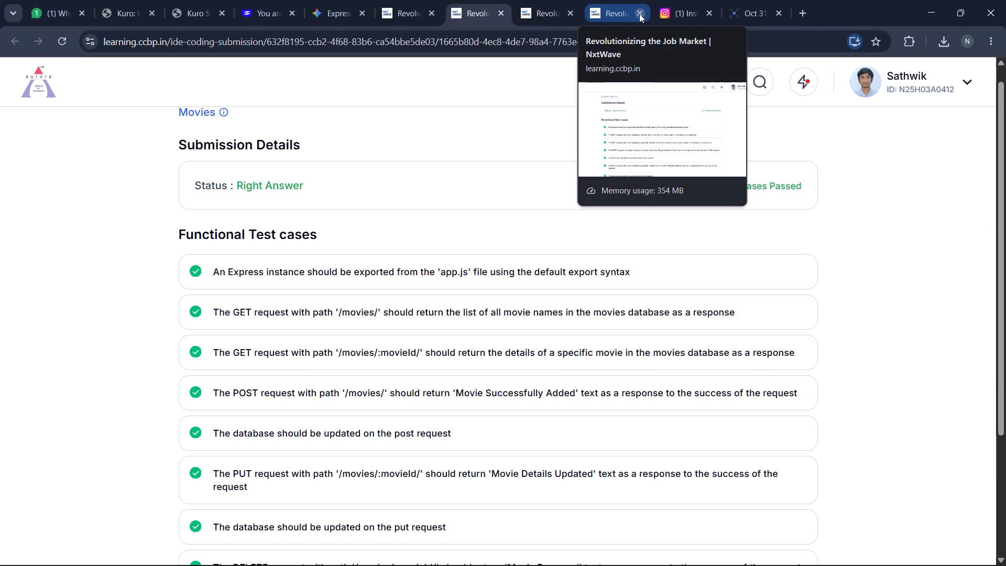
click(639, 14)
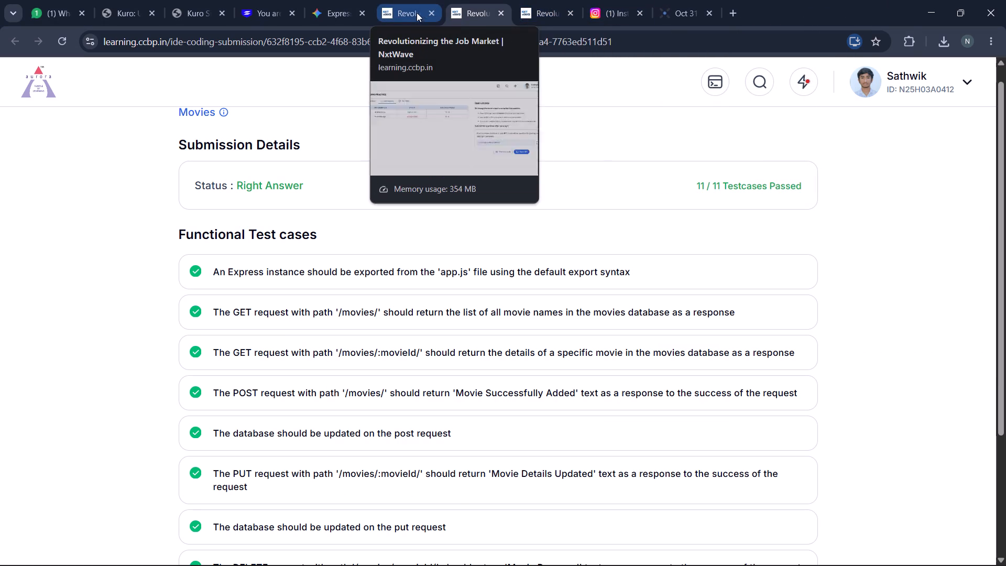
click(500, 14)
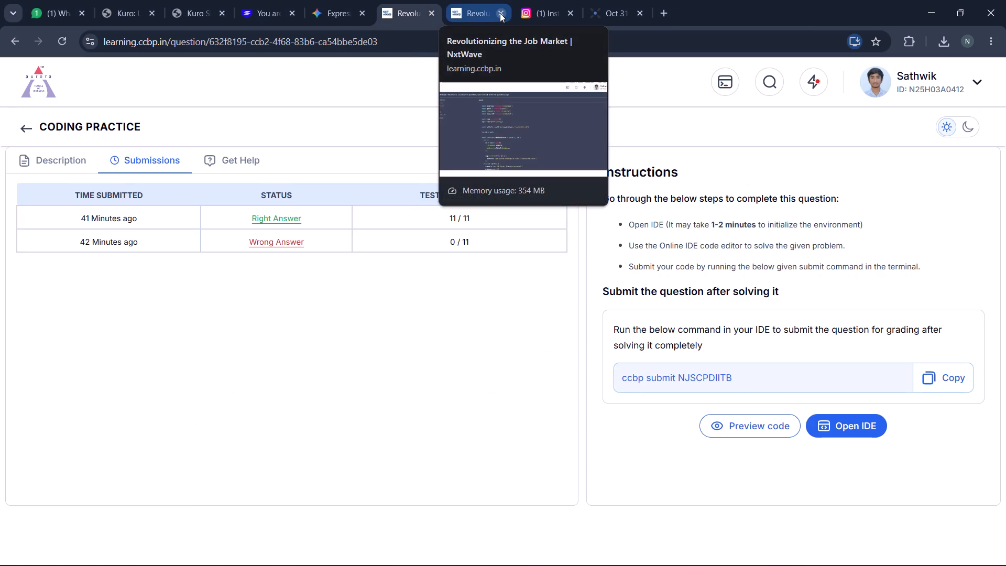
click(500, 13)
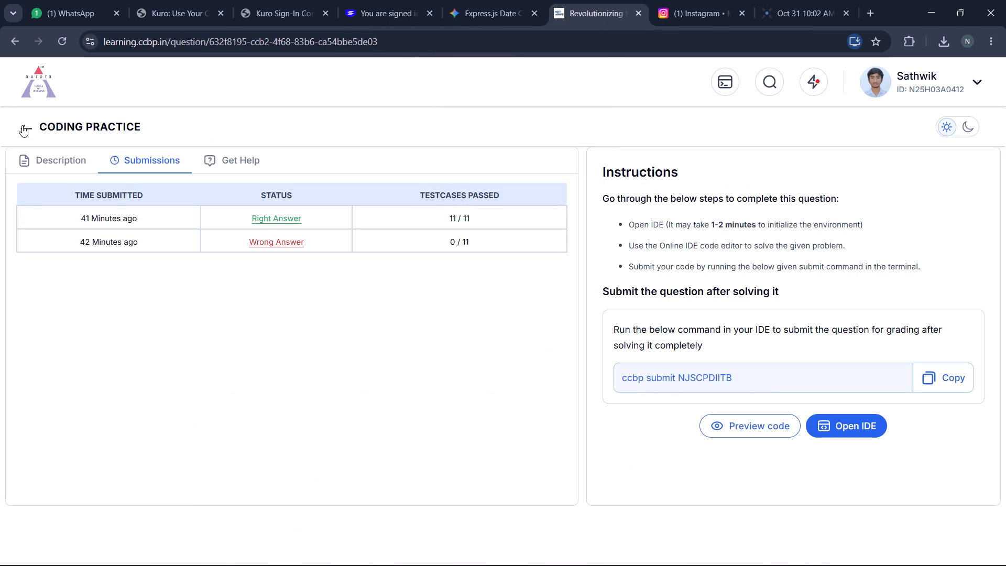
Leave the Movies question and open Covid-19 India from the last Coding Practice set of SQLite and Database Operations.
click(22, 125)
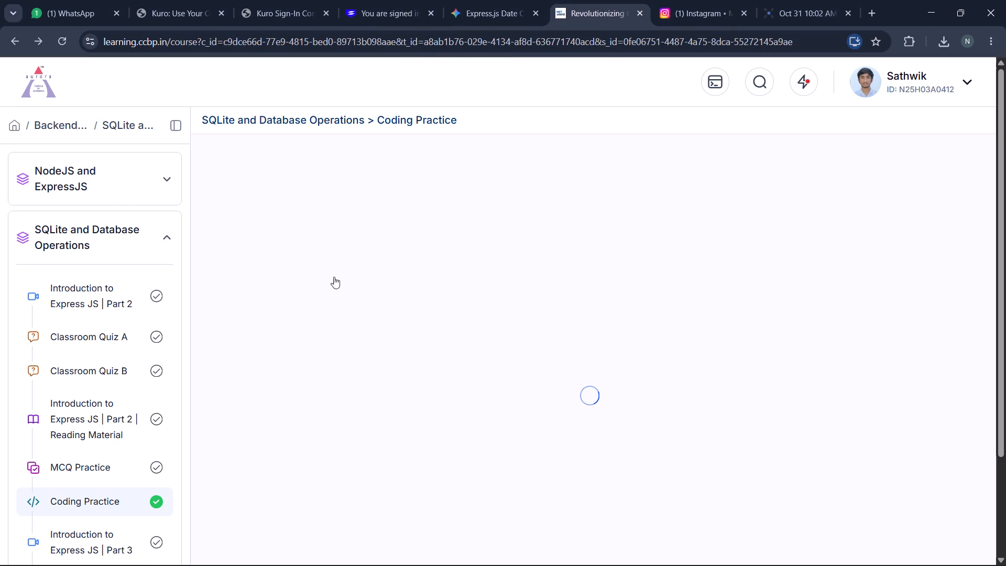
scroll(121, 474, down, 6)
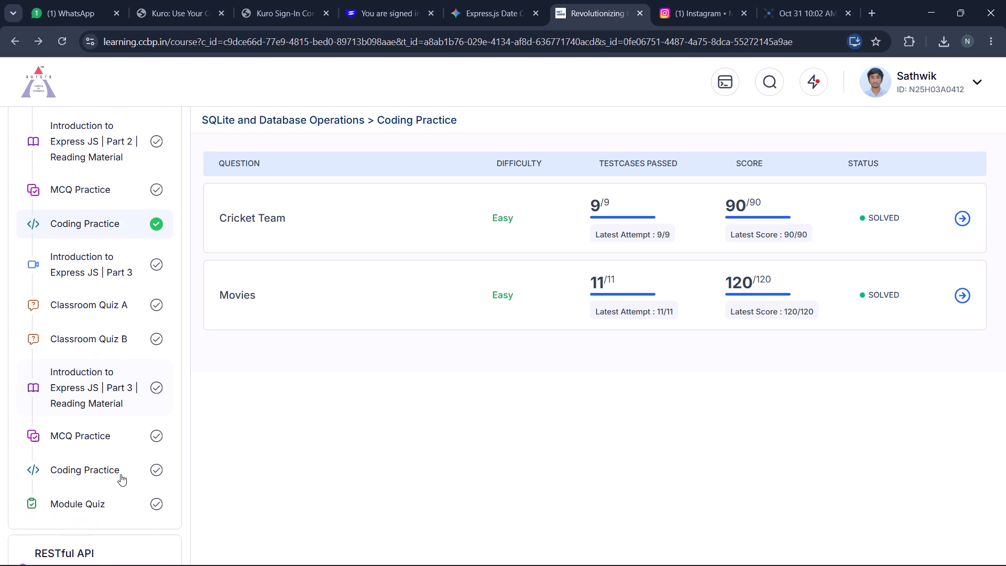
click(121, 474)
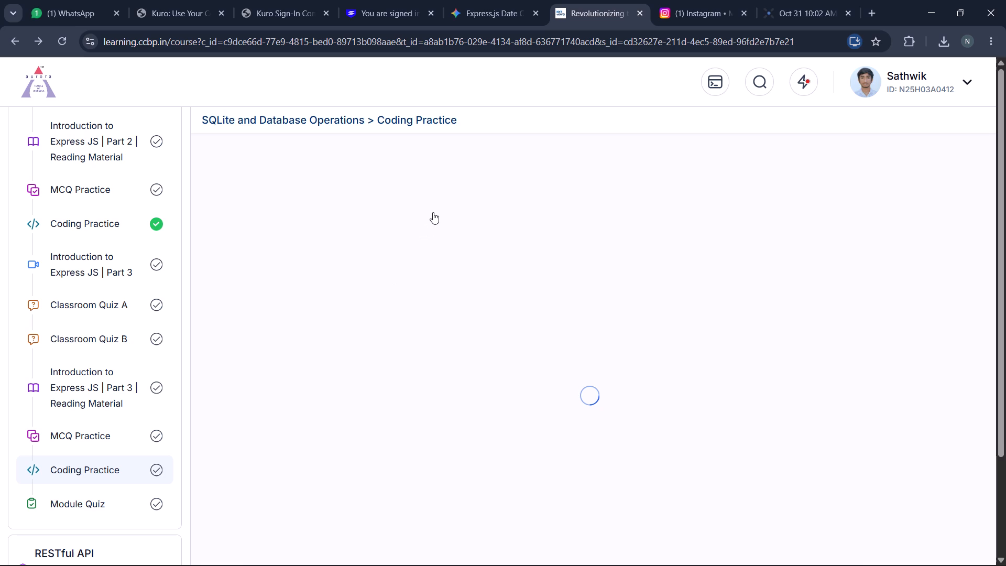
click(433, 212)
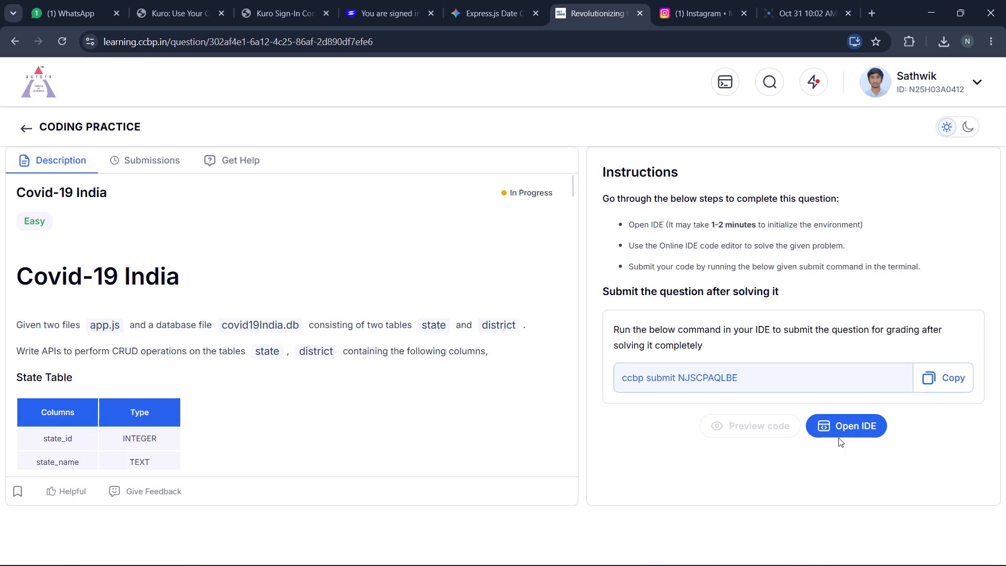
Open the online IDE for the Covid-19 India question and agree to close the session active in another window.
click(847, 423)
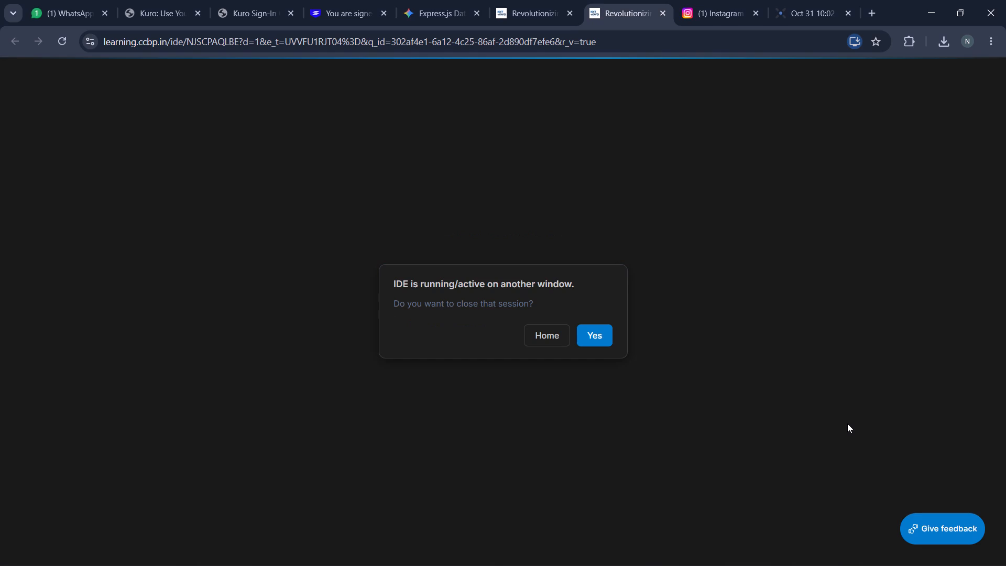
click(596, 334)
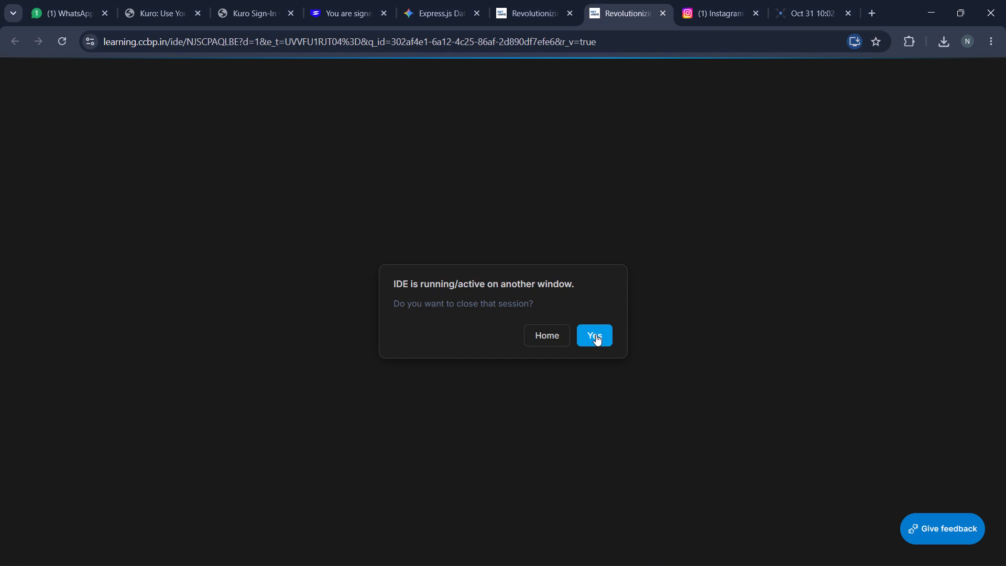